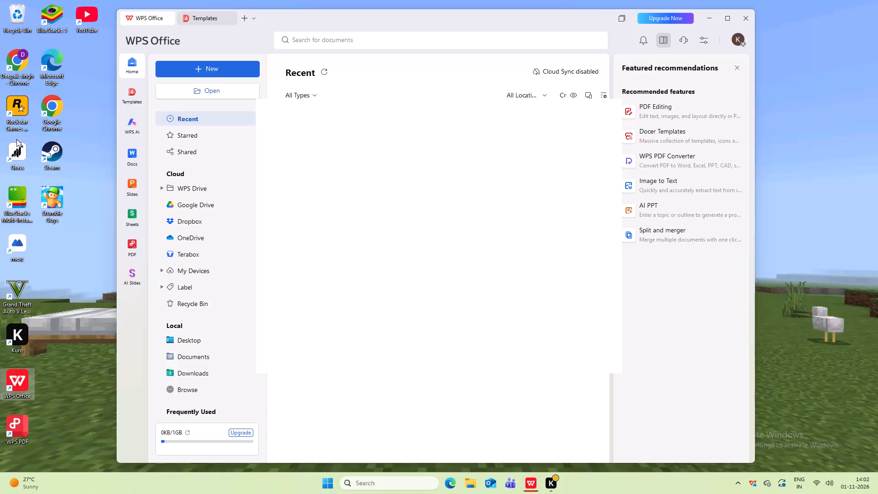
Create a new blank slide presentation.
double_click(139, 193)
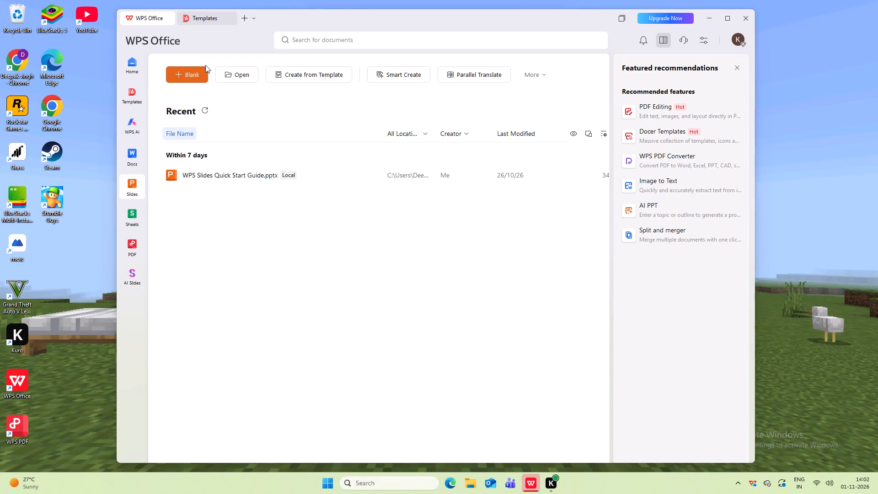
click(205, 65)
click(205, 68)
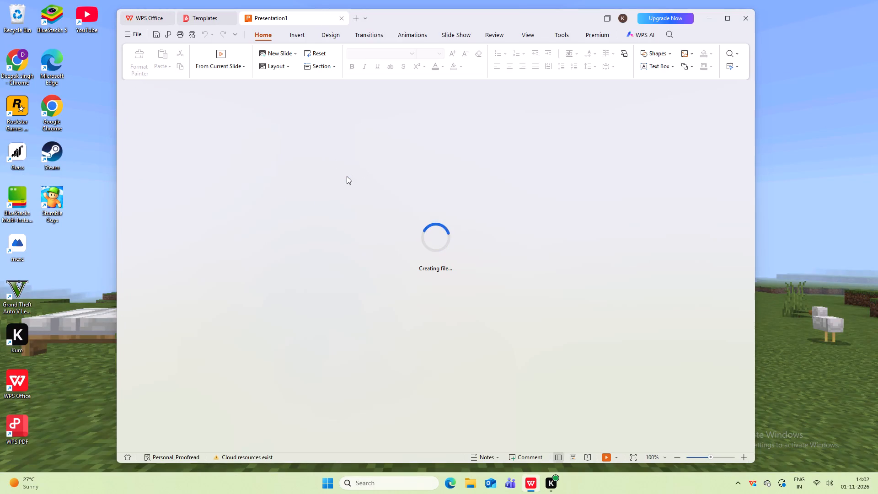
Fill in the first slide with the title "PRESENTATION" and the subtitle "DIGITAL INDIA".
click(372, 206)
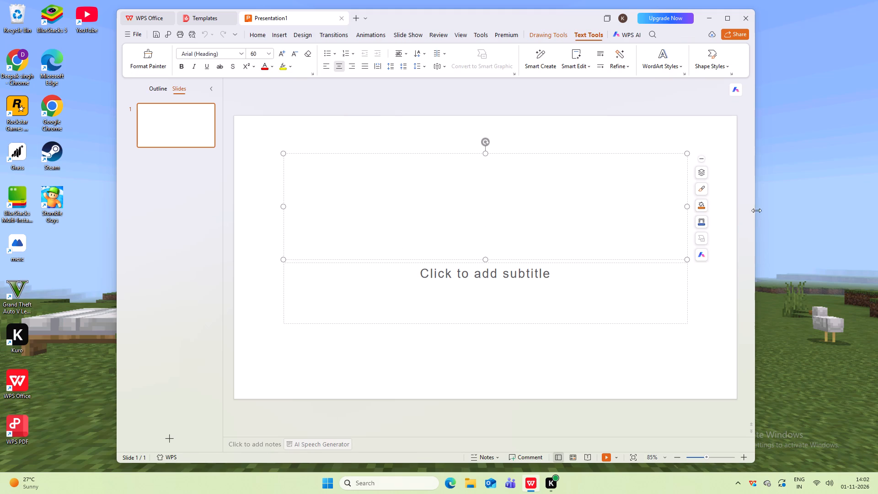
click(495, 208)
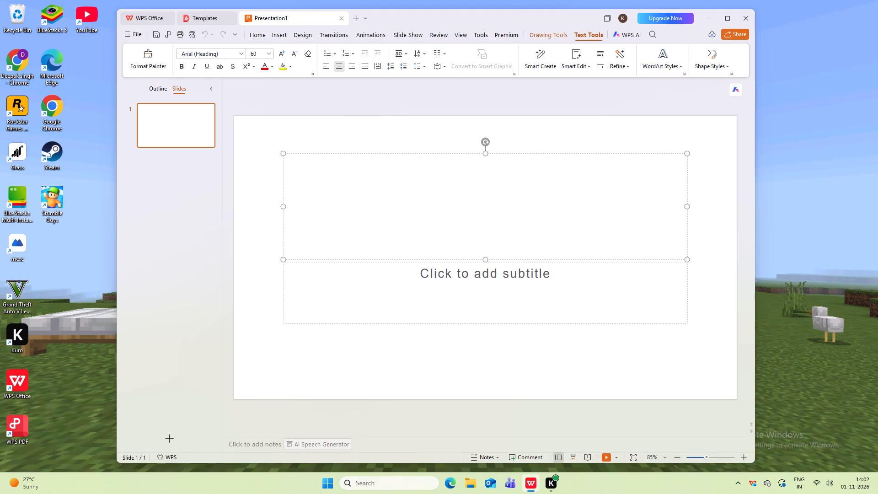
text(PRESENTATION)
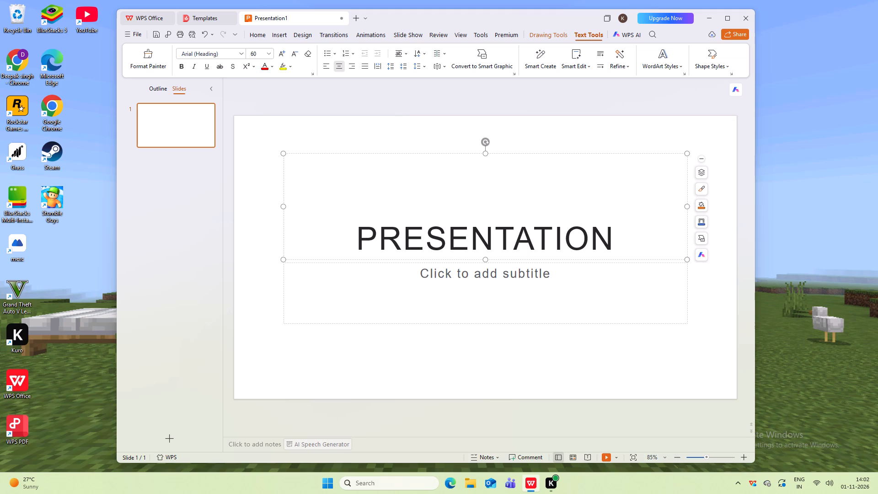
click(444, 284)
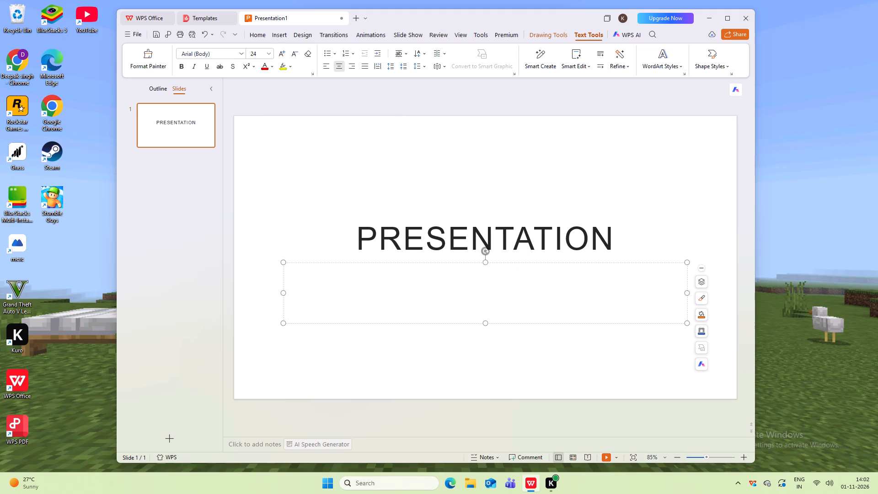
text(DIGITAL INDIA)
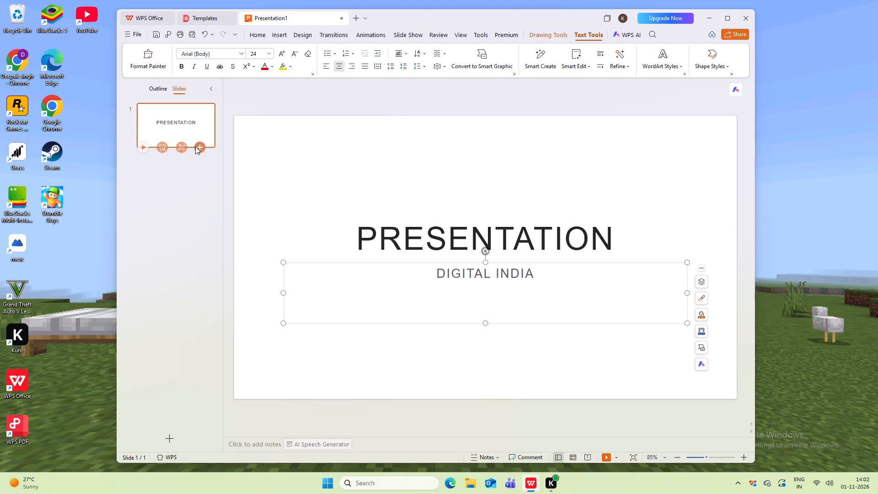
Add a second slide with title and text placeholders and give it the title "DIGITAL INDIA".
click(195, 146)
click(232, 169)
click(304, 162)
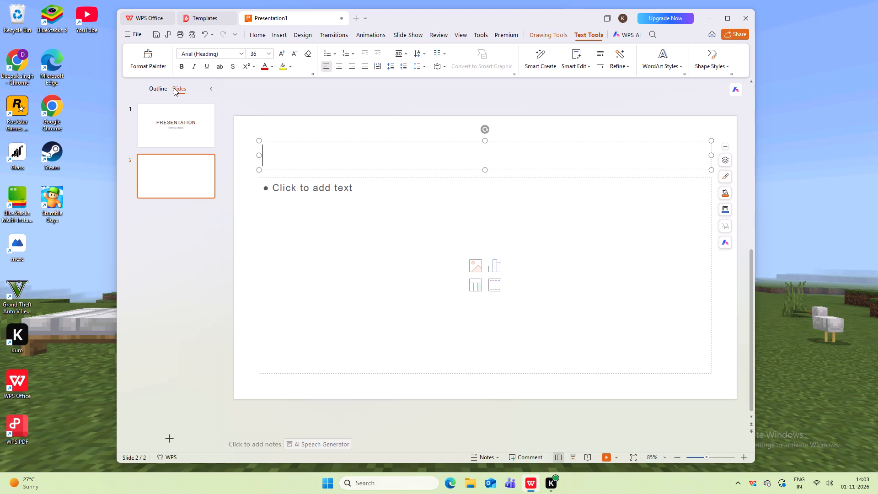
key(p)
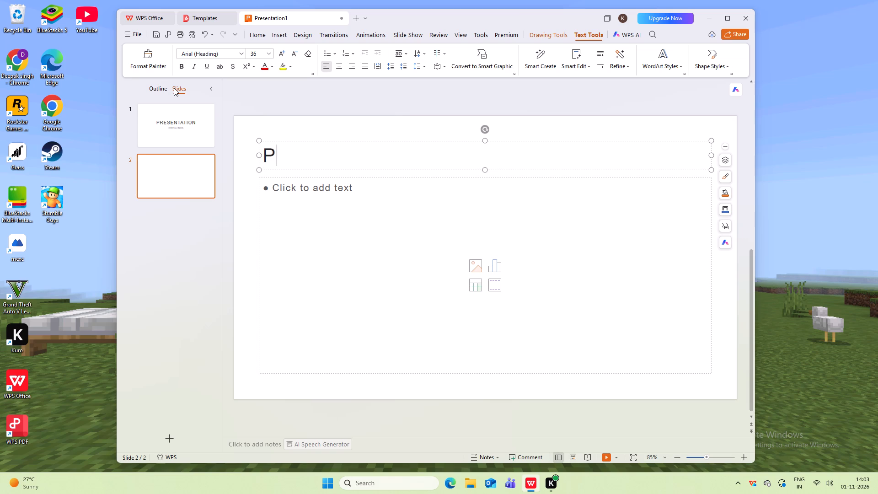
key(BackSpace)
text(DIGITAL INDIA)
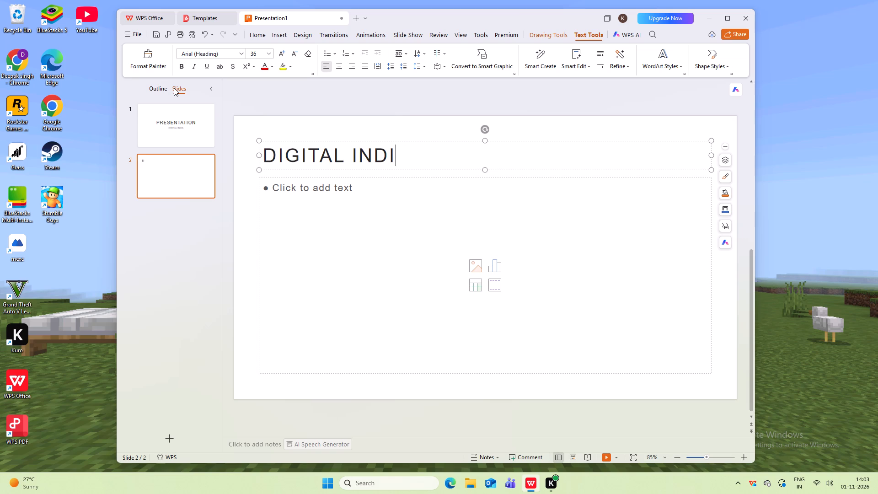
Enter "GOOD MORNING EVERYONE" as the first bullet in the second slide's text placeholder.
click(296, 207)
text(GOOD MORNING)
key(space)
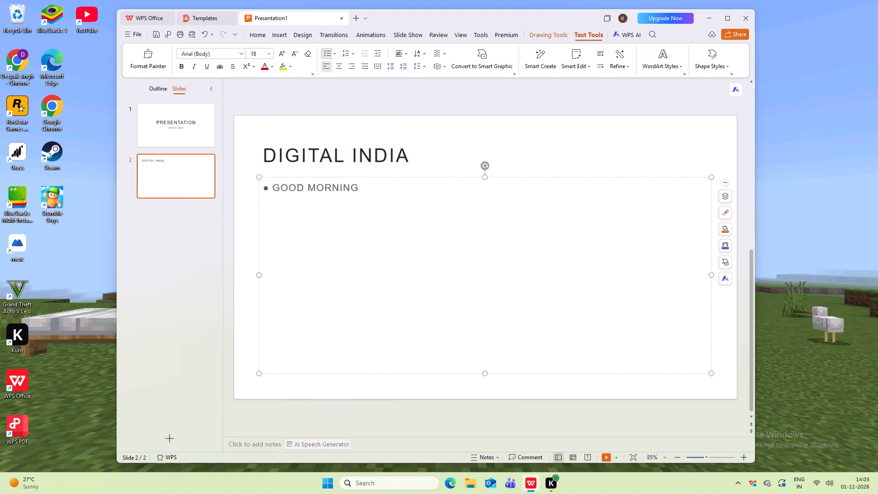
text(EVERYONE)
key(space)
Add a second bullet reading "RESPECTED TEACHERS AND MY DEAR FRINDS".
key(Return)
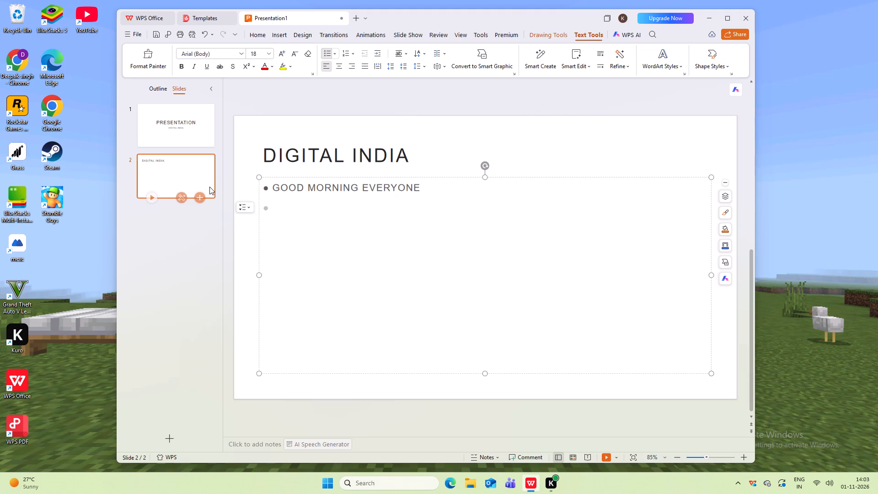
text(RESPECTED)
key(space)
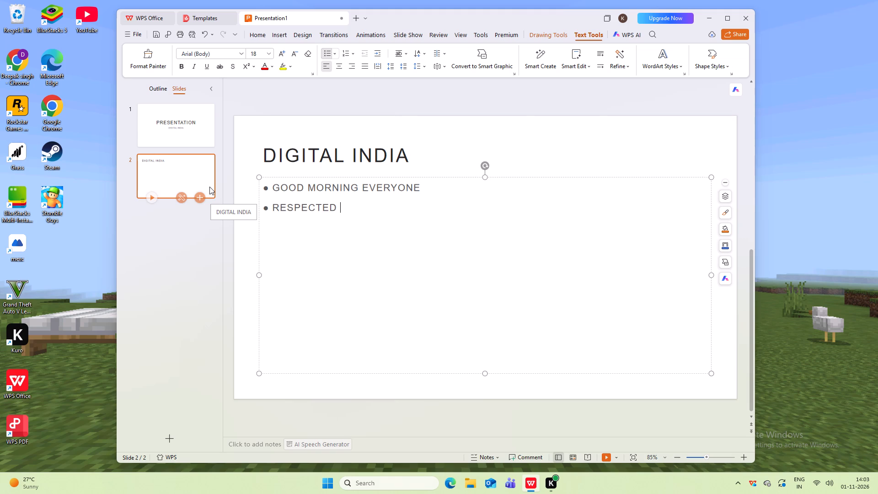
text(TEACHERS)
key(space)
text(AM)
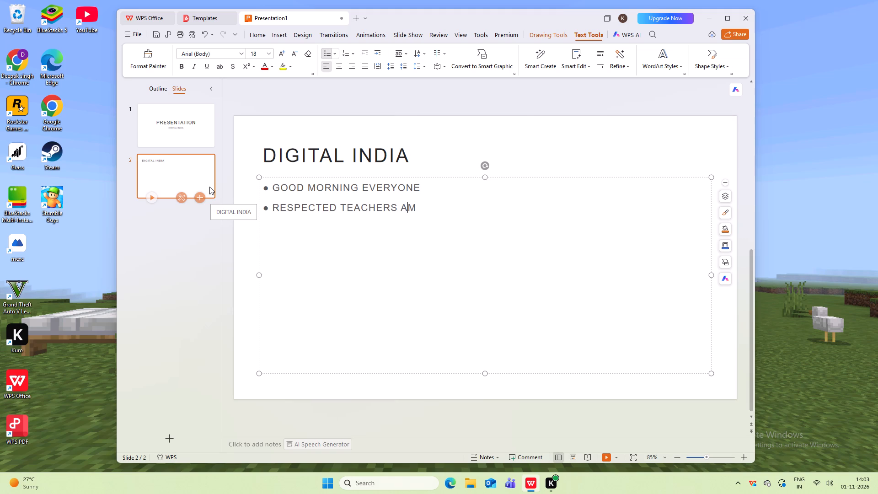
key(BackSpace)
text(ND MY DEAR FRINDS)
key(space)
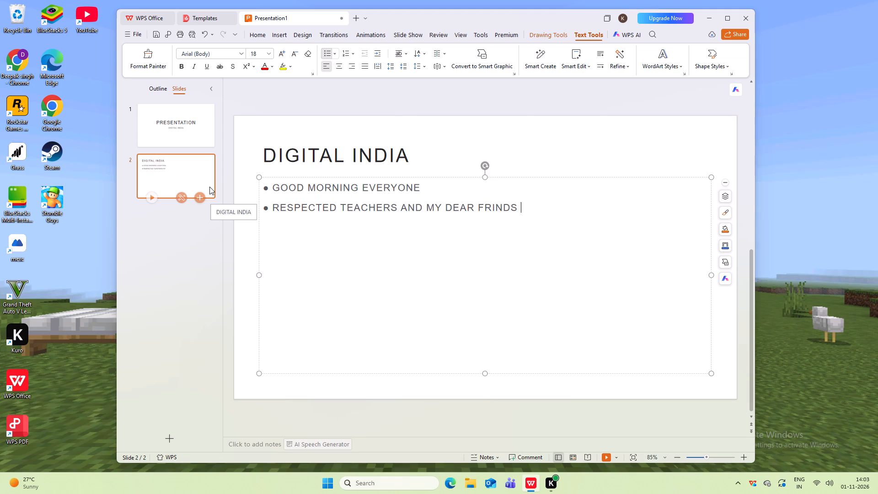
Start a third bullet with the text "TODAY I AM GOING TO GIVE A PRESENTATION ON THE TOPIC".
key(Return)
text(TODAY)
key(space)
text(I AM GOING)
key(space)
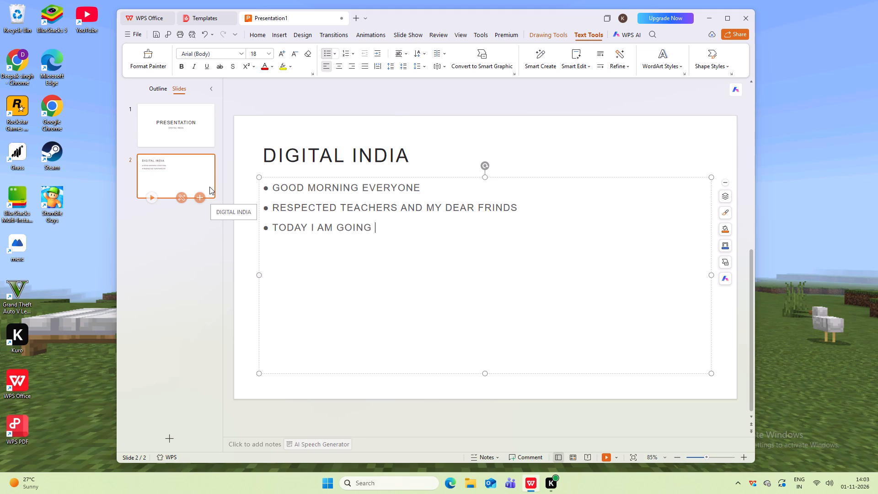
text(TO GIVE)
key(space)
text(A PRESENTATION)
key(space)
text(ON)
key(space)
text(THE TOPIC)
key(space)
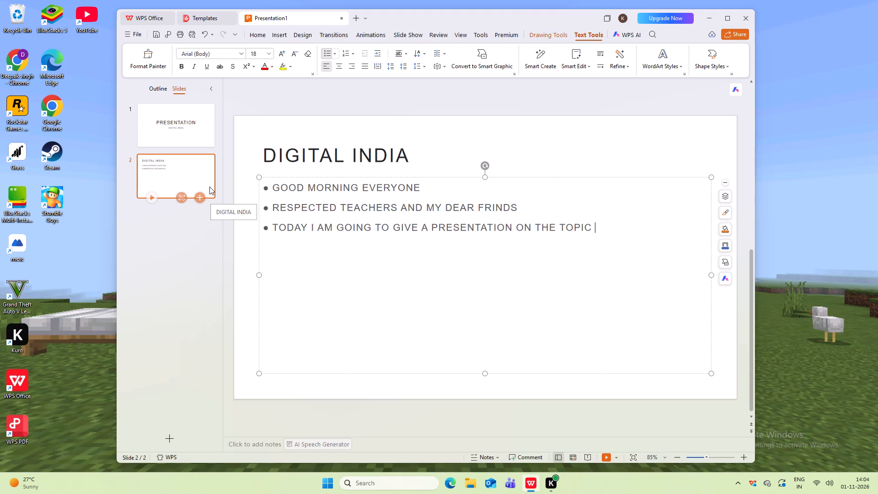
Complete the third bullet with the topic name "DIGITAL INDIA".
text(DIGITAL NINDIA)
key(space)
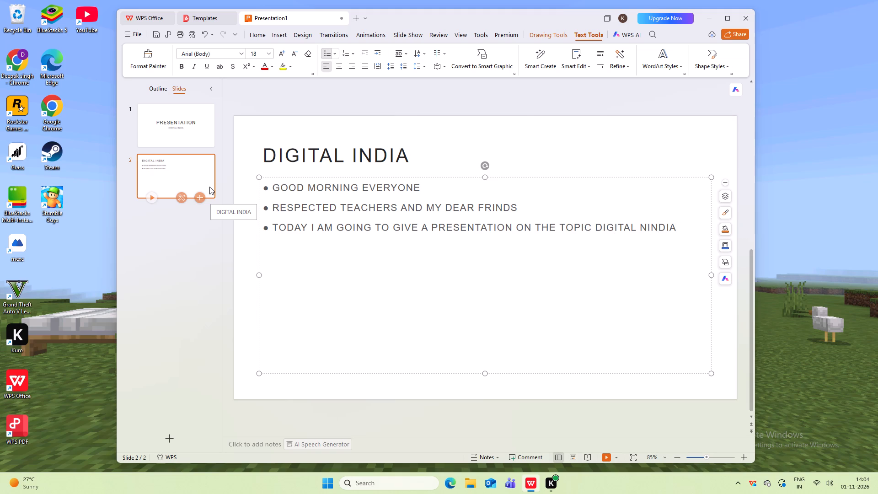
key(BackSpace)
key(BackSpace)
key(BackSpace)
key(BackSpace)
key(BackSpace)
key(BackSpace)
key(BackSpace)
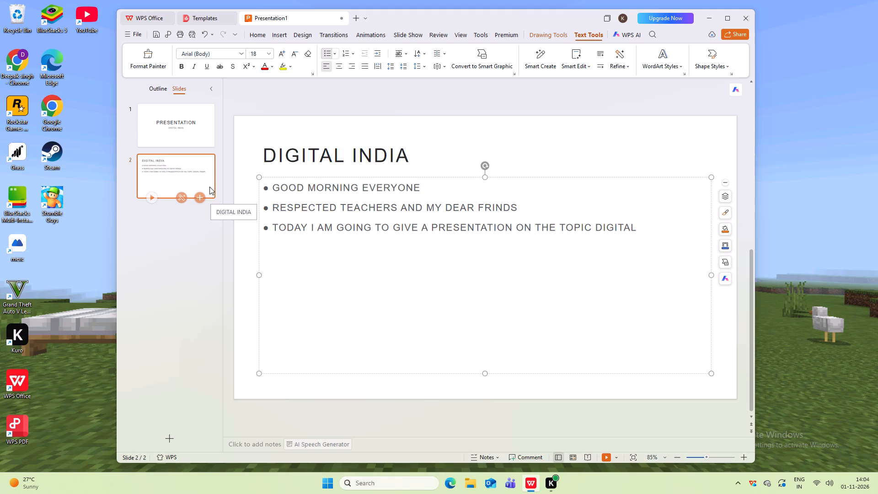
text(INDIA)
key(space)
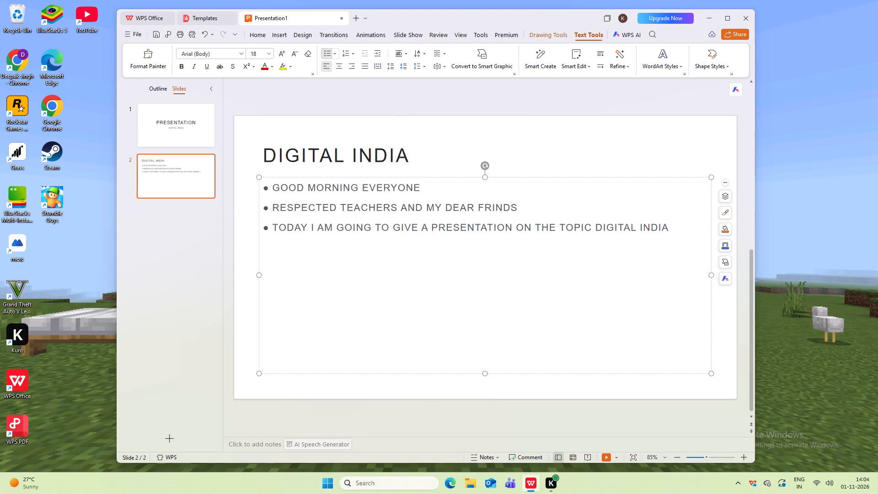
Add a fourth bullet reading "INTRODUCTION".
key(Return)
text(IN)
text(TRO)
text(DUCTION)
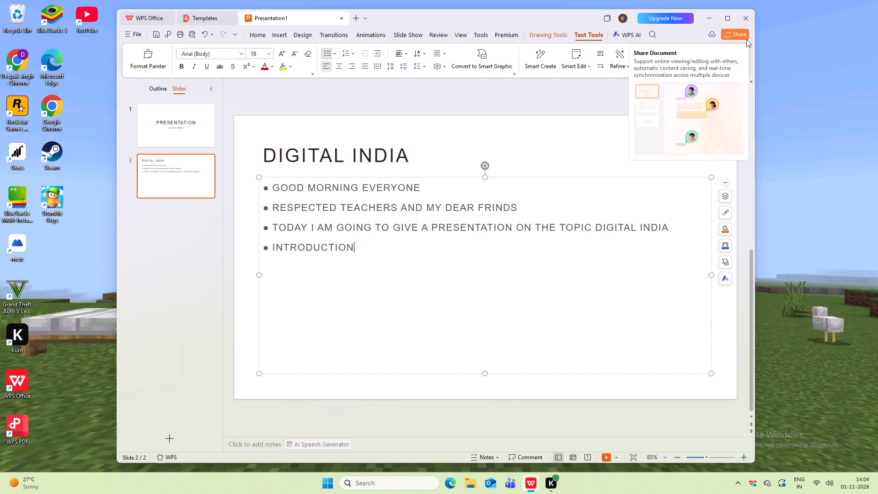
Start a fifth bullet with the text "DIGITAL INDIA IS AM IMPORTANT INITIATIVE".
key(Return)
text(DIGITAL INDIA)
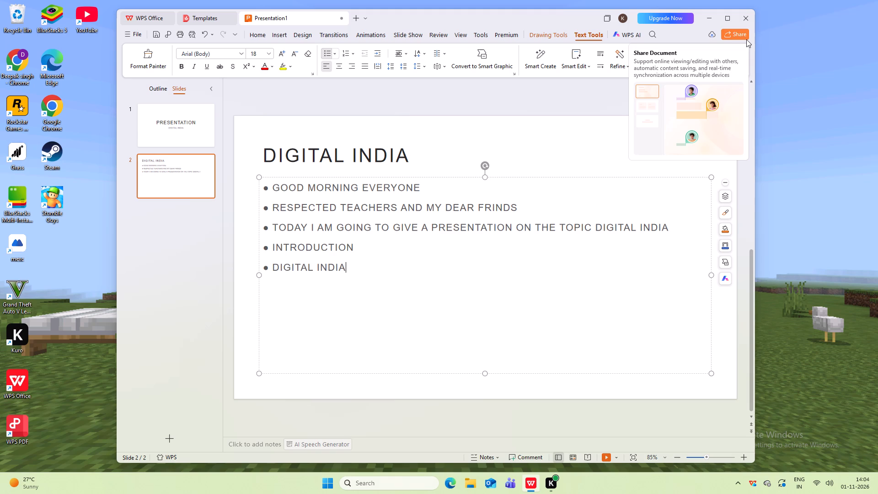
key(space)
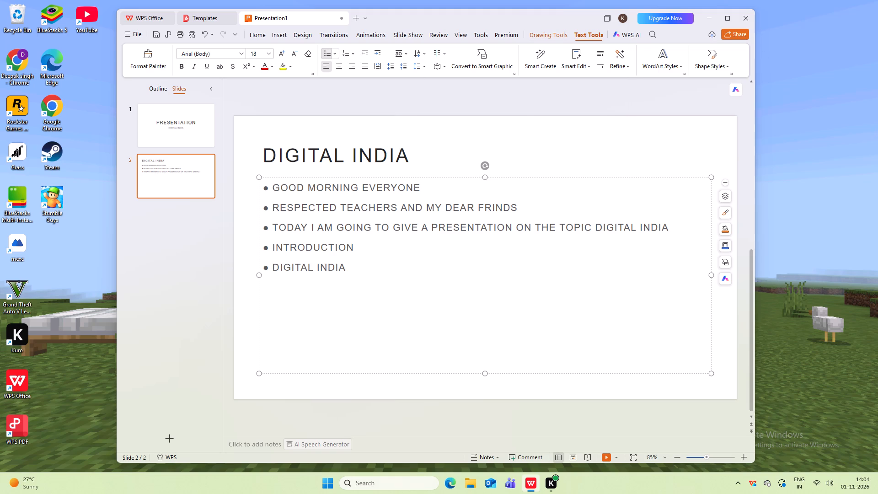
text(IS AM)
key(space)
text(IMPORTANT)
key(space)
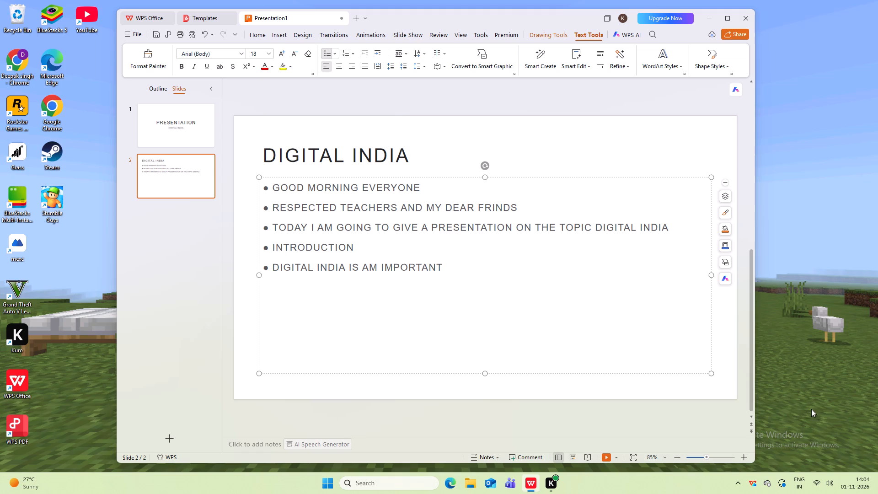
text(INIT)
text(IAT)
key(a)
key(BackSpace)
text(IV)
key(space)
key(BackSpace)
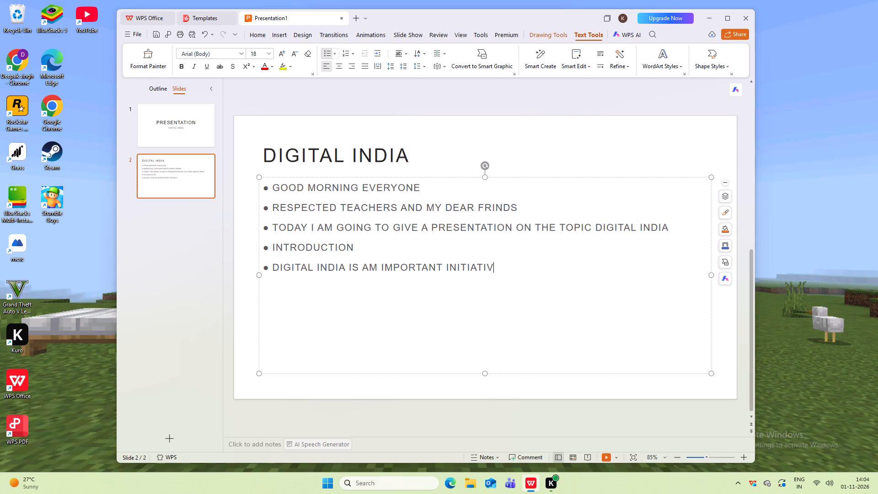
text(E)
key(space)
Continue the fifth bullet with "TO MAKE INDIA A DIGITALLY EMPOWERED COUNTRY".
text(TO MAKE)
key(space)
text(INDIA)
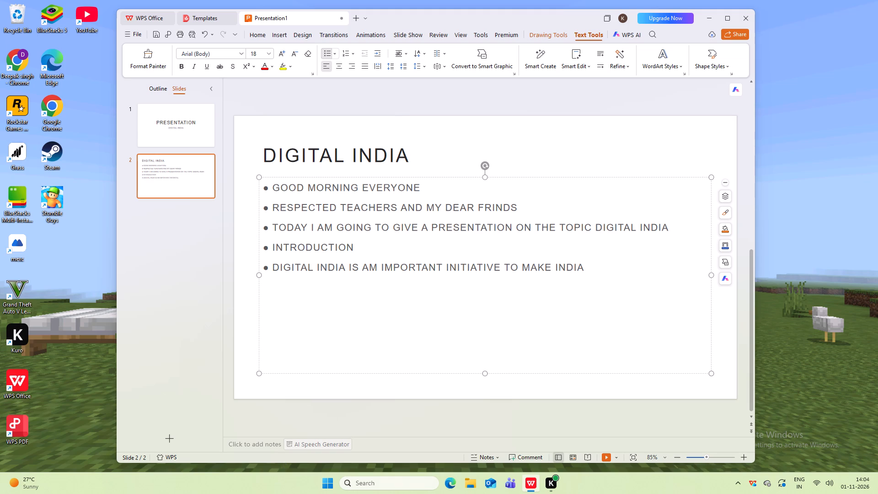
key(space)
text(A DIGITALLY EMPO)
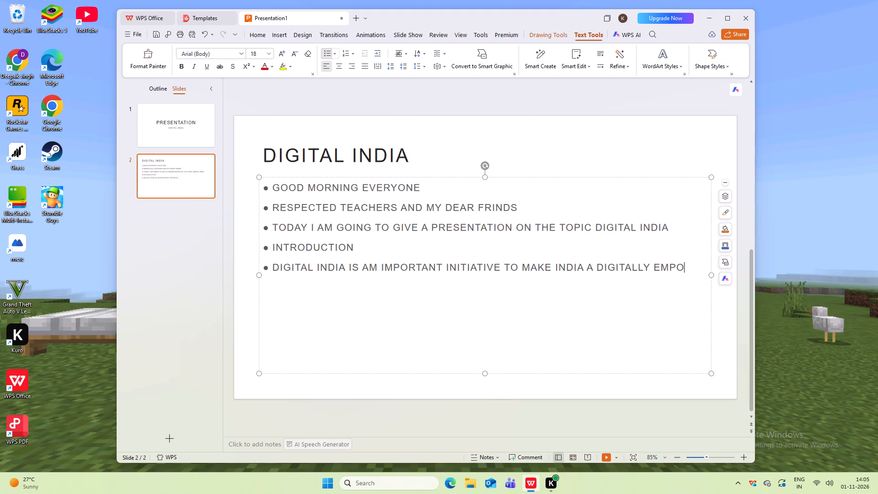
text(WERED)
key(space)
text(COUNTRY)
key(space)
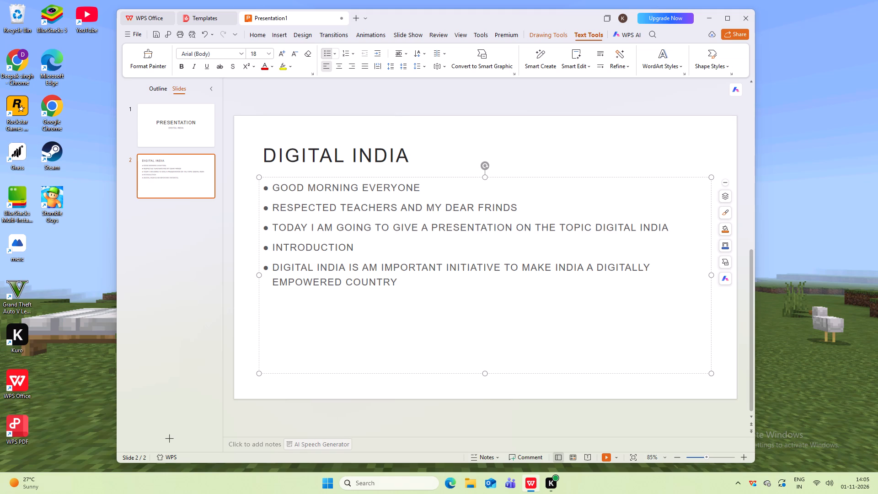
Extend the fifth bullet with "IT AIMS TO CONNECT PEOPLE WITH TECHNOLOGY".
text(IT)
key(space)
text(AIMS)
key(space)
text(TO CONNECT)
key(space)
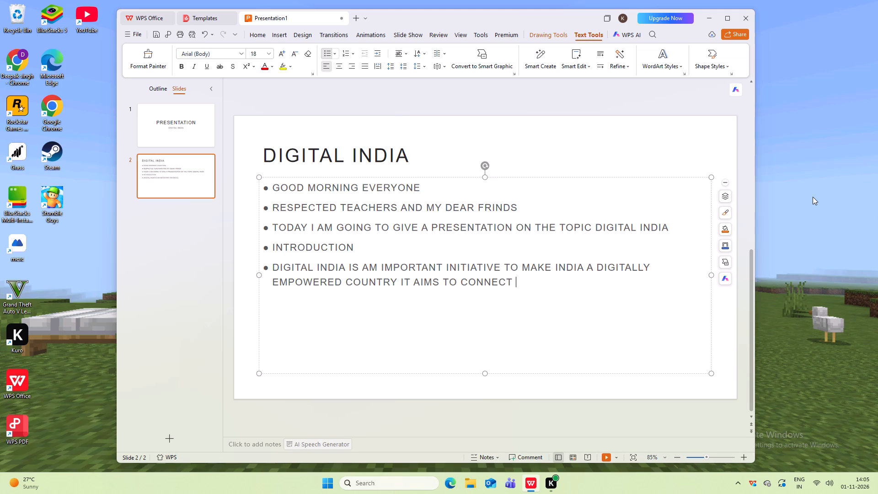
text(PEOPLE)
key(space)
text(WITH)
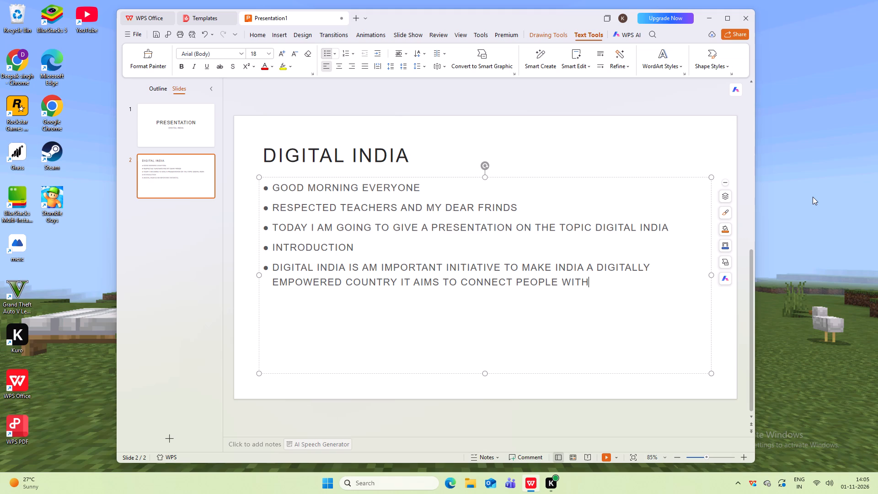
key(space)
text(TECHNOLOGY)
key(space)
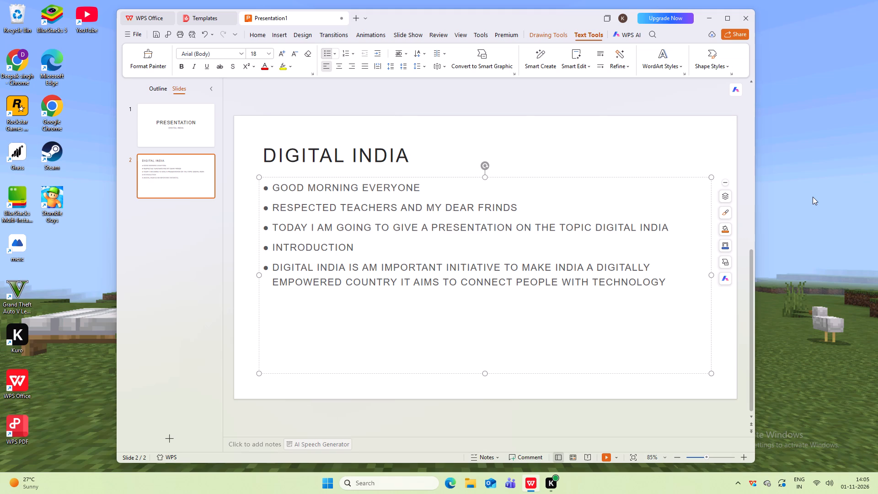
Complete the fifth bullet with "AND MAKE GOVERNMENT SERVICE AVAILABLE ONLINE".
text(AND MAKE)
key(space)
text(GOVERNMENT)
key(space)
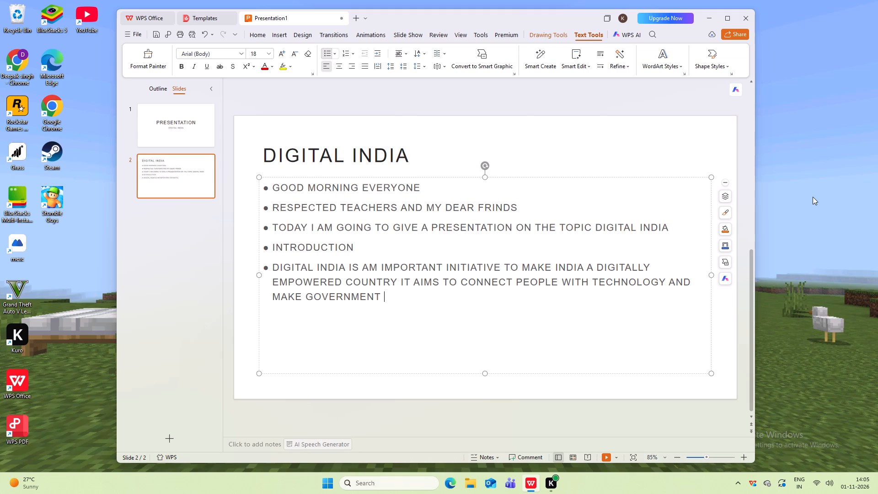
text(SERVICE)
key(space)
text(AVAILABLE)
key(space)
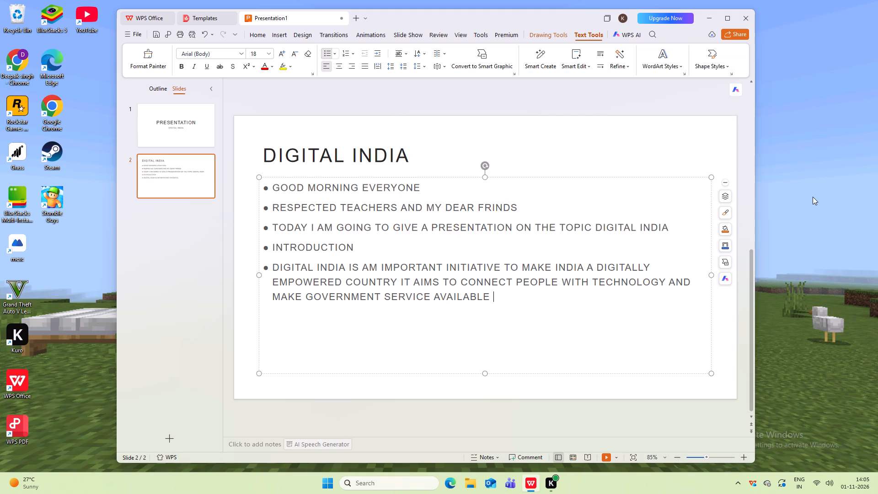
text(ONLINE)
key(space)
Start a sixth bullet with the text "IN TODAY WORLD TECHNOLOGY PLAYS AN IMPORTANT ROLE".
key(Return)
text(IN)
key(space)
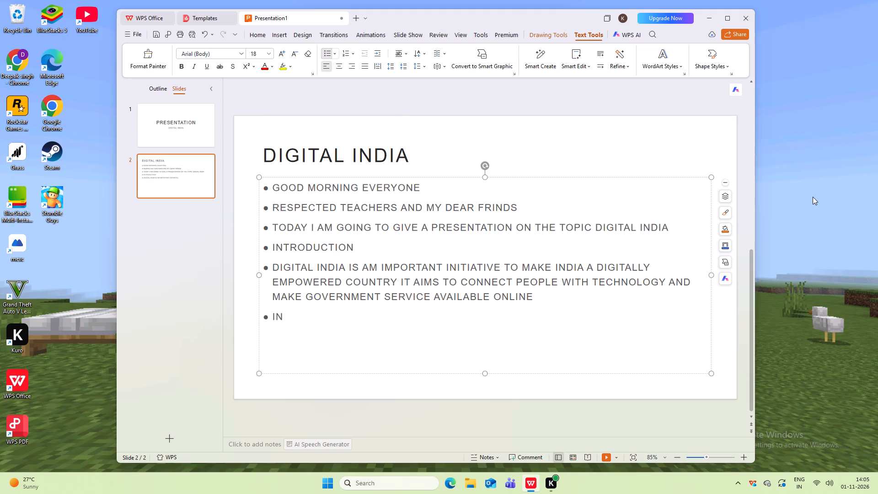
text(TODAY)
key(space)
text(WORL)
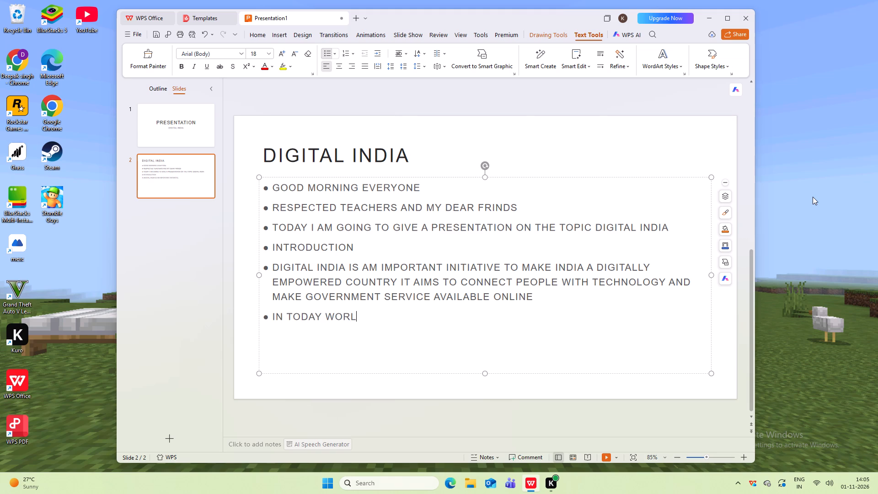
text(D TECHNOLOGY)
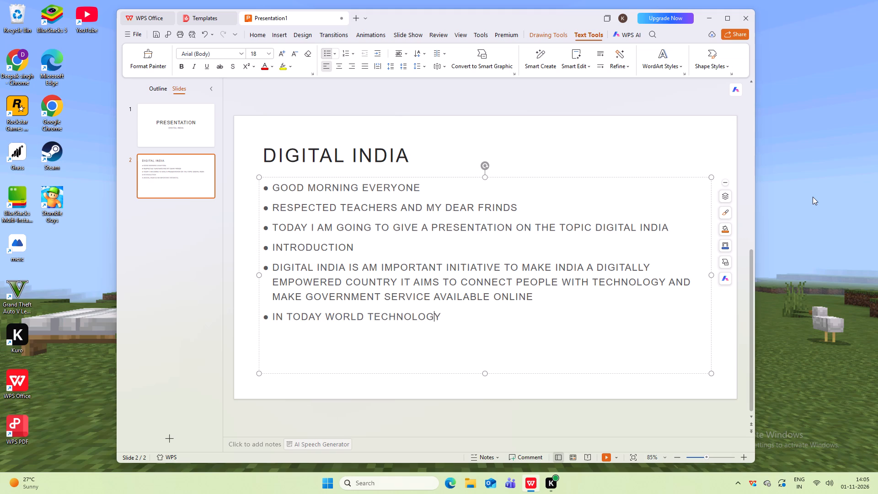
key(space)
text(PLAYS AN)
key(space)
text(IMPORTANT)
key(space)
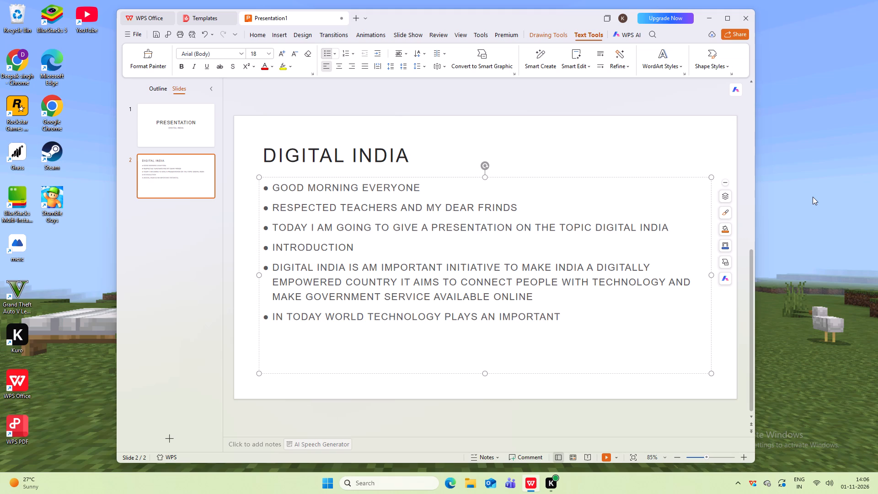
text(ROLE)
key(space)
Continue the sixth bullet with "IN OUR DAILY LIVES".
text(IN OUR)
key(space)
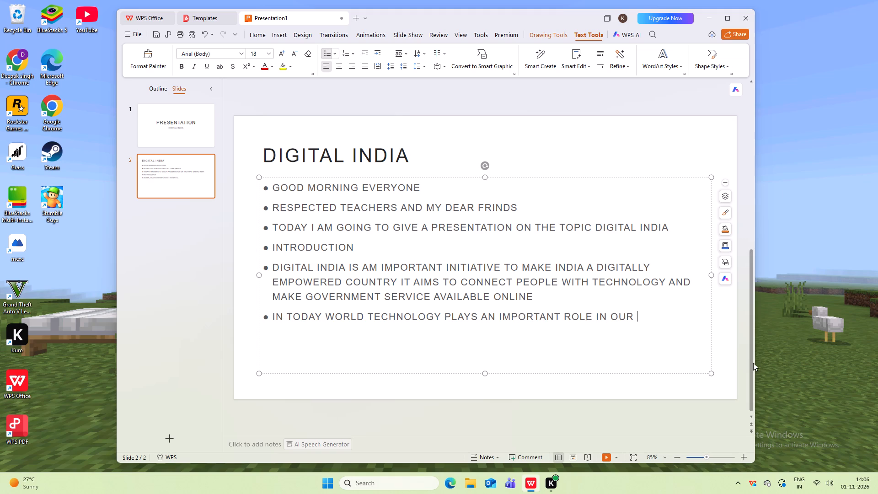
text(DAILY)
key(space)
text(LIVES)
key(space)
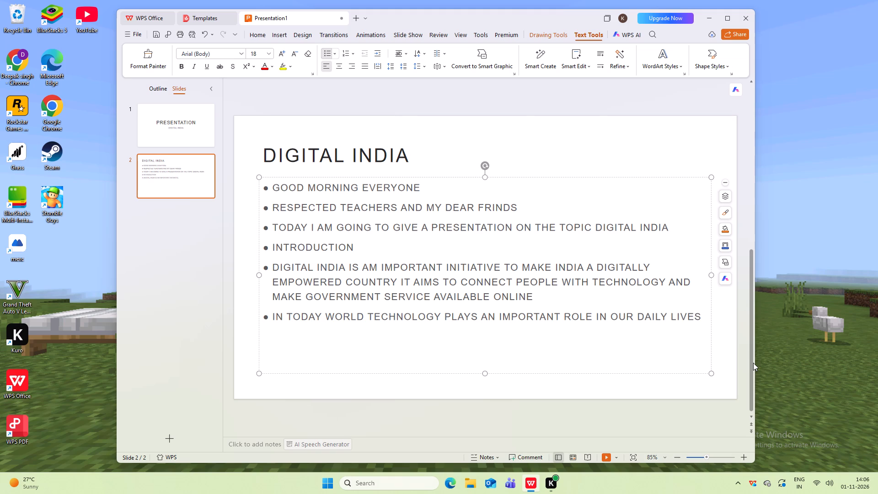
Continue the sixth bullet on the Digital India slide with "WE USE MOBILE PHONES COMPUTER".
text(WE USE)
key(space)
text(MOBILE)
key(space)
text(PHONES)
key(space)
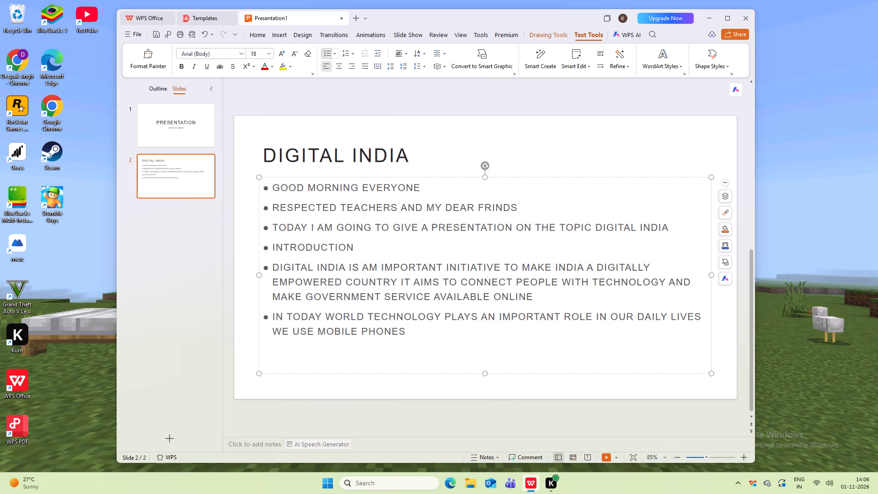
text(COMPUTER)
key(space)
Extend the sixth bullet with "AND THE INTERNET".
text(AB)
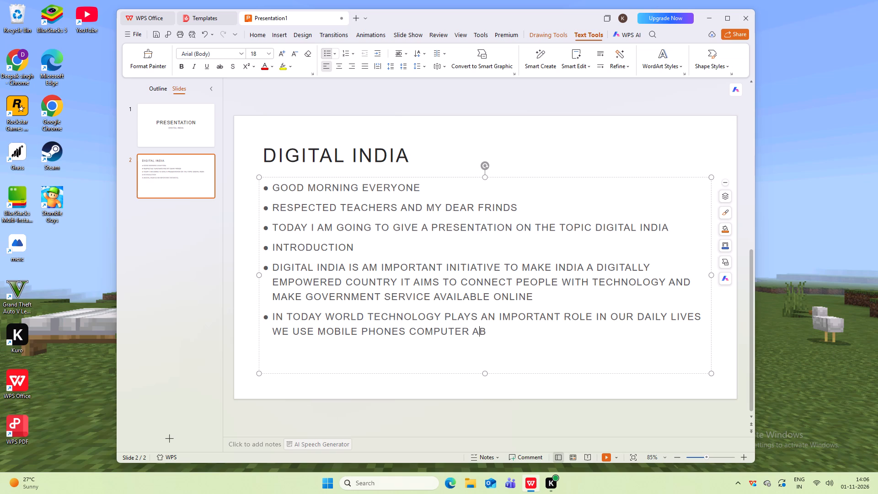
key(BackSpace)
text(ND)
key(space)
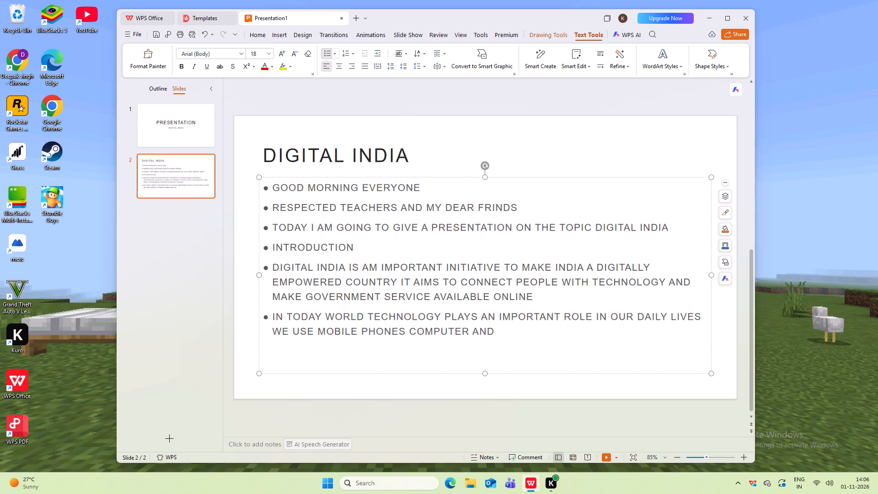
text(THE)
key(space)
text(INTERNET)
key(space)
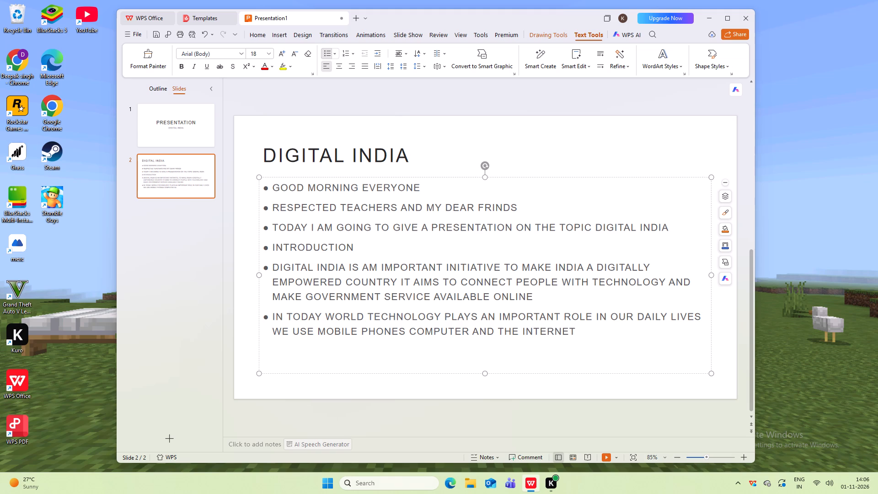
Complete the sixth bullet with "FOR MANY DIFFERENT PURPOSE".
text(FOR MANY)
key(space)
text(DIFFERE)
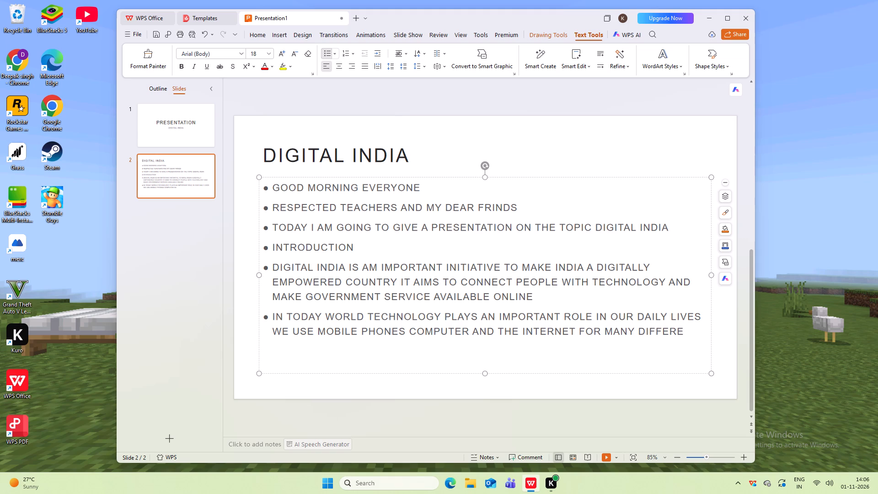
key(n)
text(T)
key(space)
text(PUR)
text(POSE)
key(space)
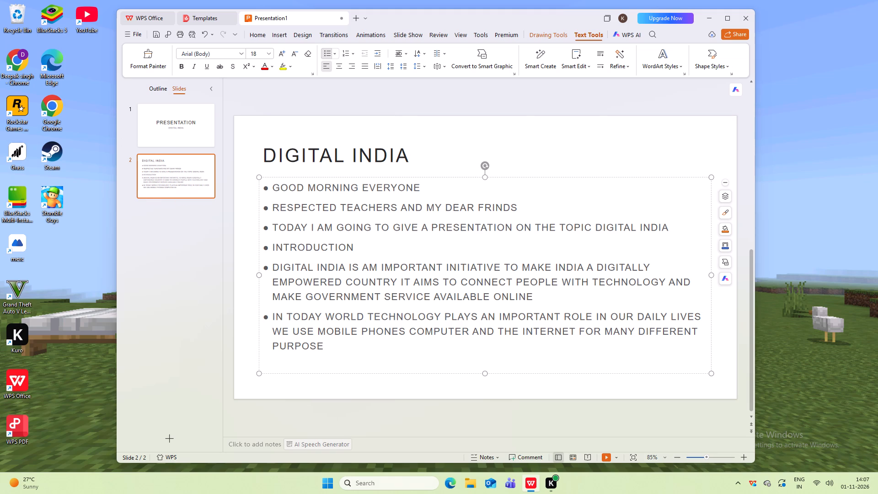
Add a new title-and-content slide after the second slide.
click(202, 193)
click(225, 218)
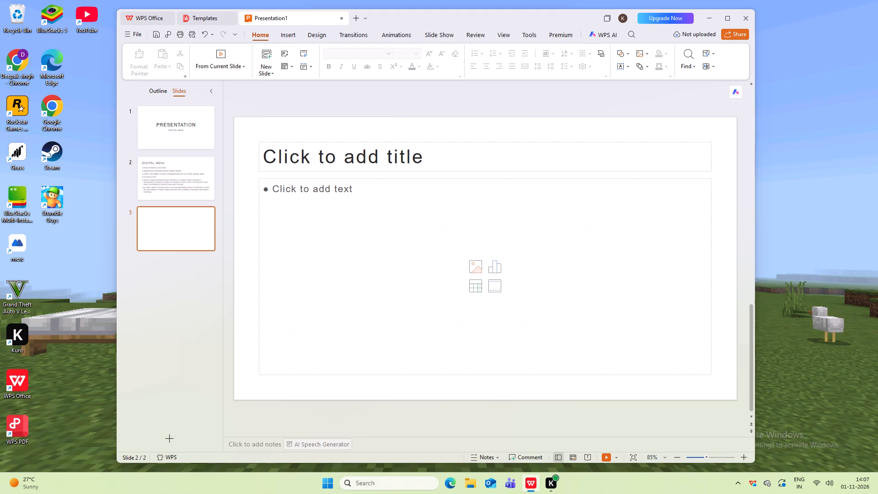
Title the third slide "IMPORTANCE OF DIGITAL INDIA", followed by a line break.
click(312, 156)
text(IMPOR)
text(TANCE)
key(space)
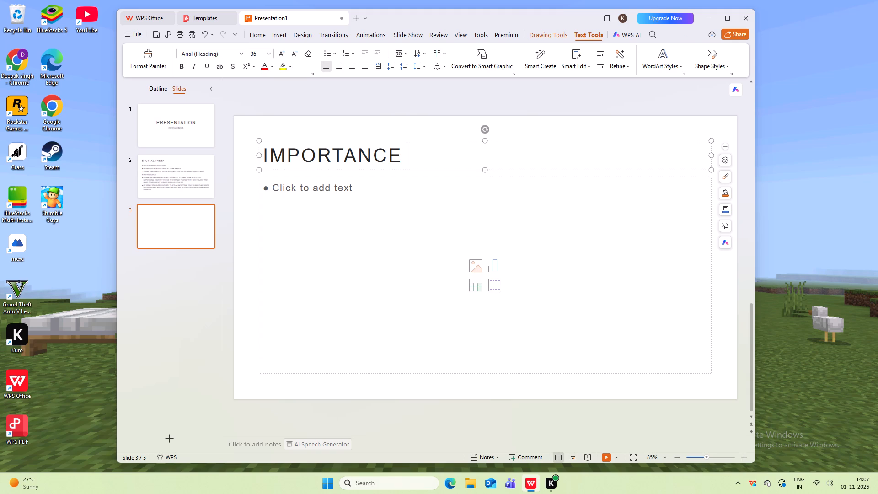
text(OF)
key(space)
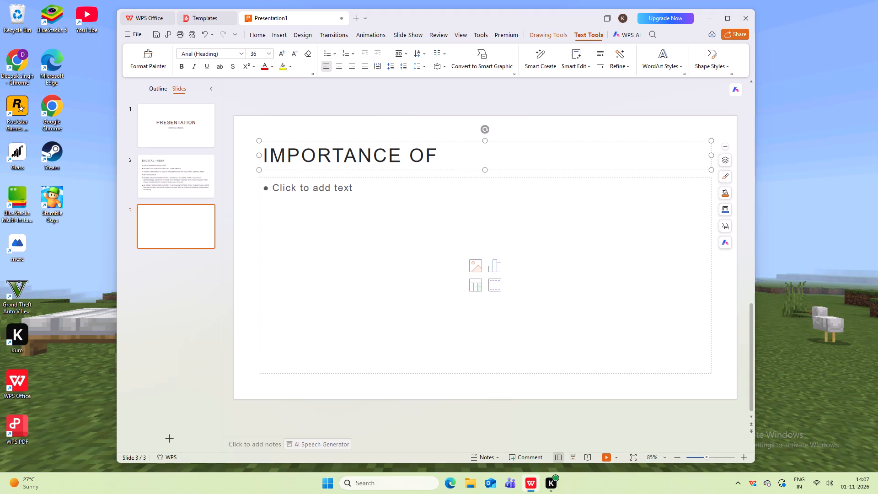
text(DIGITAL INDIA)
key(space)
key(Return)
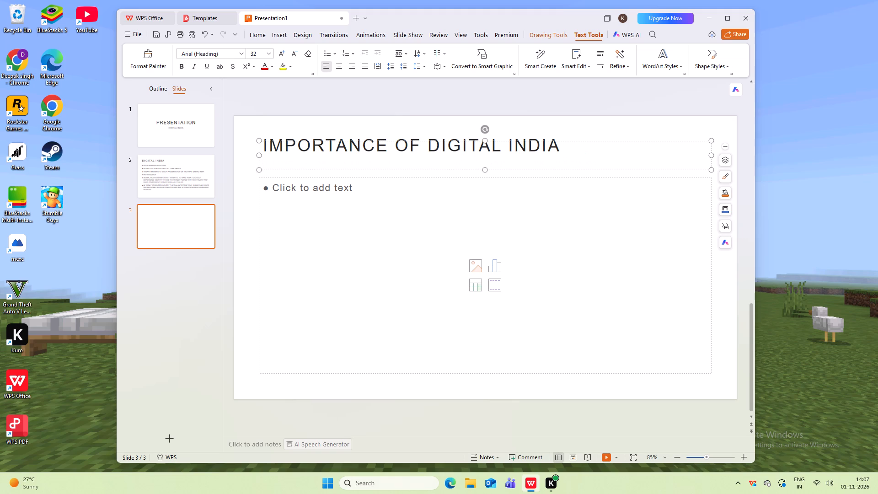
Start the first bullet of the third slide with "DIGITAL INDIA IS IMPORTANT BECAUSE IT".
double_click(288, 188)
click(288, 188)
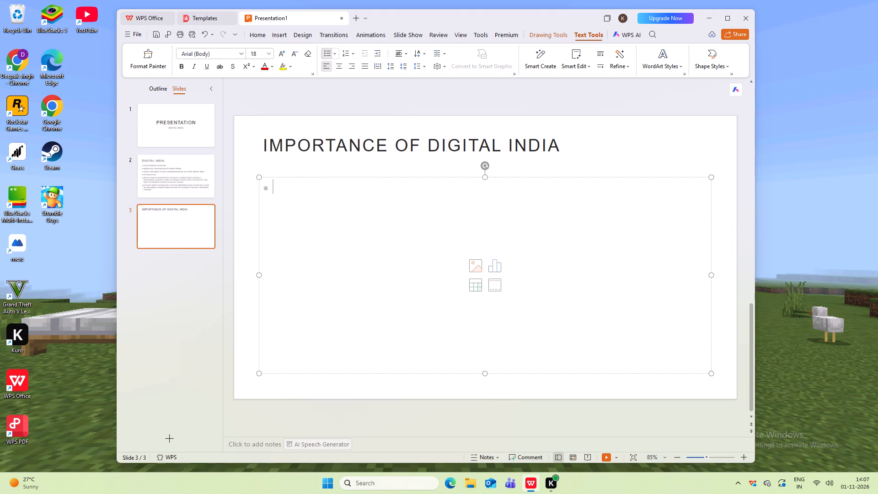
text(DIGITAL INDIA IS IMPORTANT)
key(space)
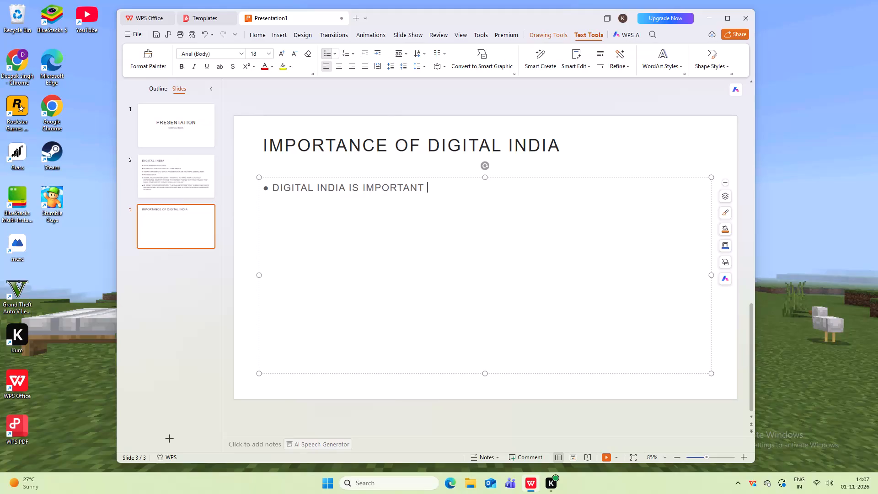
text(BEC)
text(AUSE)
key(space)
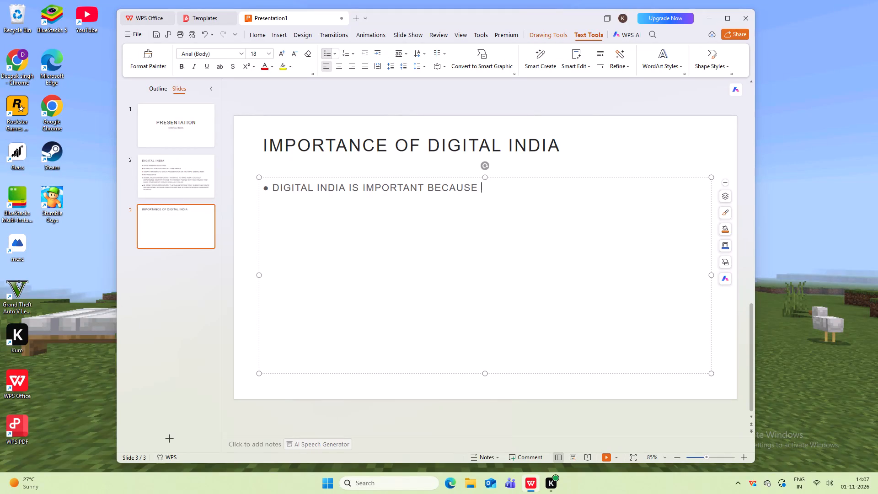
key(i)
key(t)
key(space)
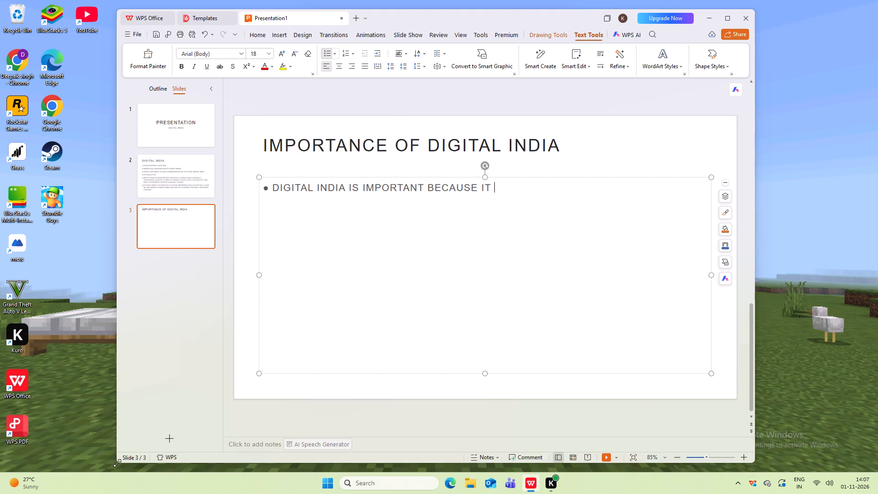
Continue the third slide's first bullet with "SAVES TIME AND".
text(SAVE)
text(S)
key(space)
key(t)
key(i)
key(m)
key(e)
key(space)
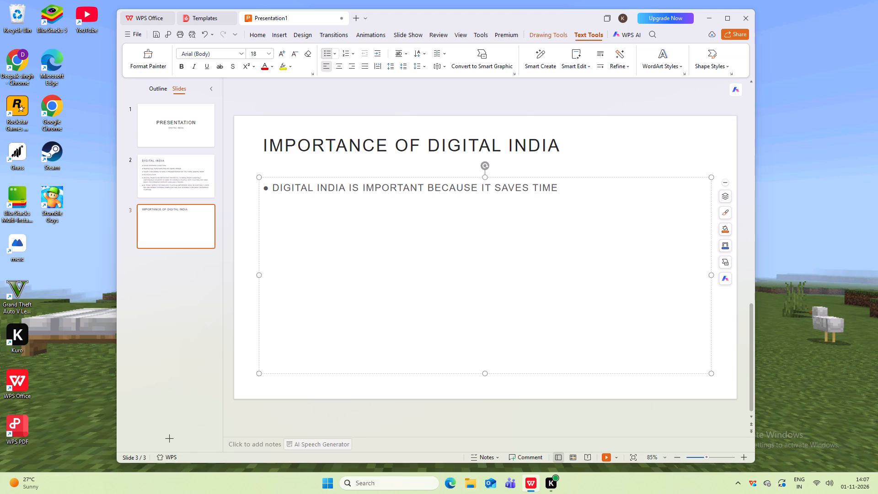
key(a)
key(n)
key(d)
key(space)
Complete the third slide's first bullet with "REDUCE PAPERWORK".
key(r)
key(e)
key(d)
key(u)
key(c)
key(e)
key(space)
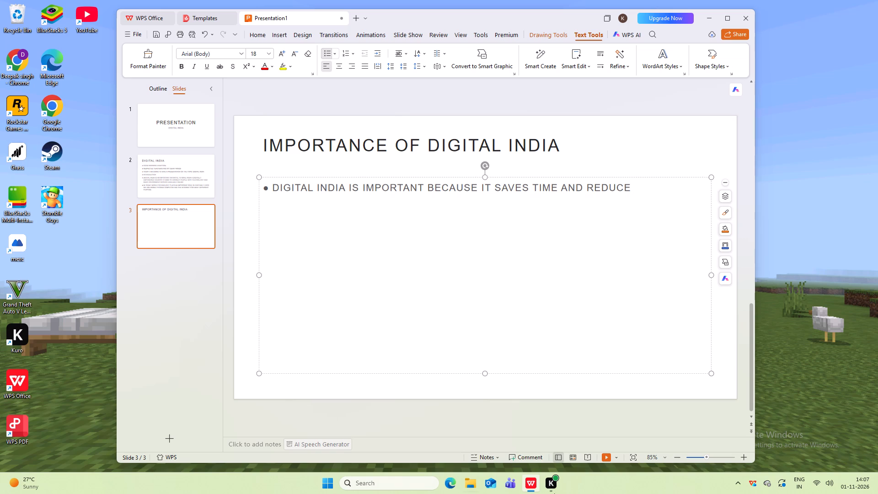
key(p)
key(a)
key(p)
text(ER)
key(w)
key(o)
key(r)
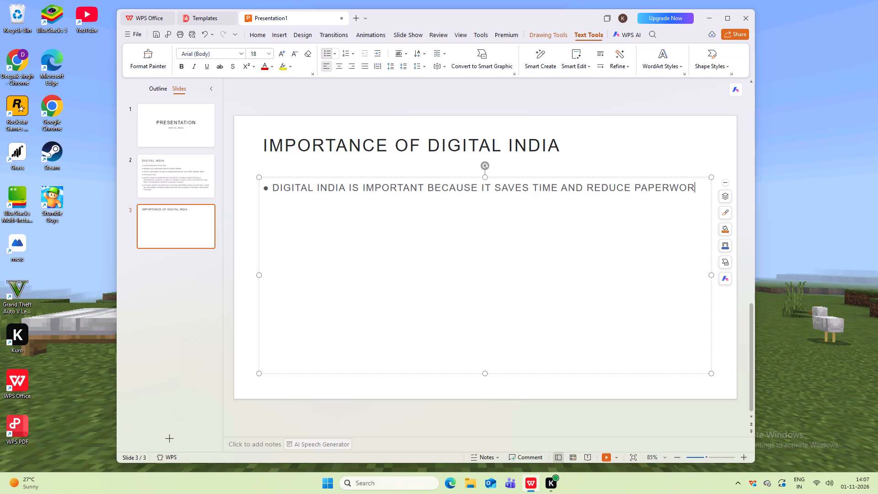
key(k)
key(space)
Add a second bullet to the third slide reading "IT HELPS PEOPLE ACCESS INFORMATION EASILY".
key(Return)
text(IT HELPS)
key(space)
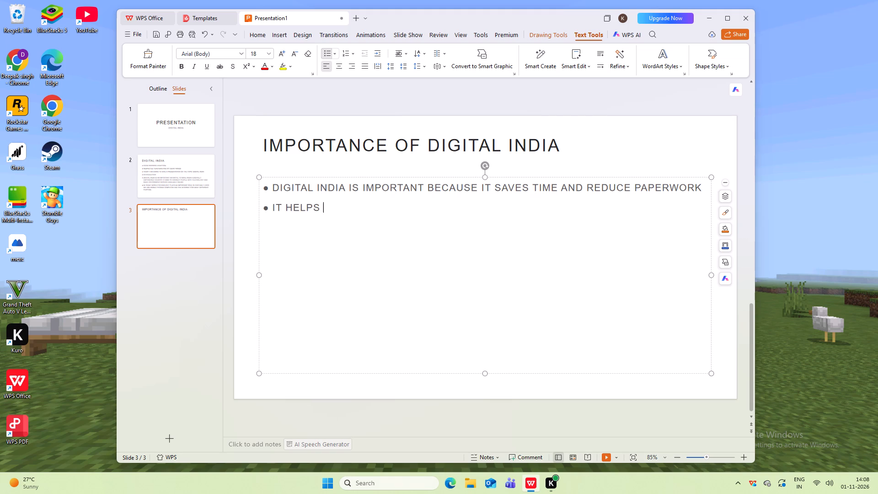
text(PEOPLE)
key(space)
text(ACCESS INFOR,)
key(BackSpace)
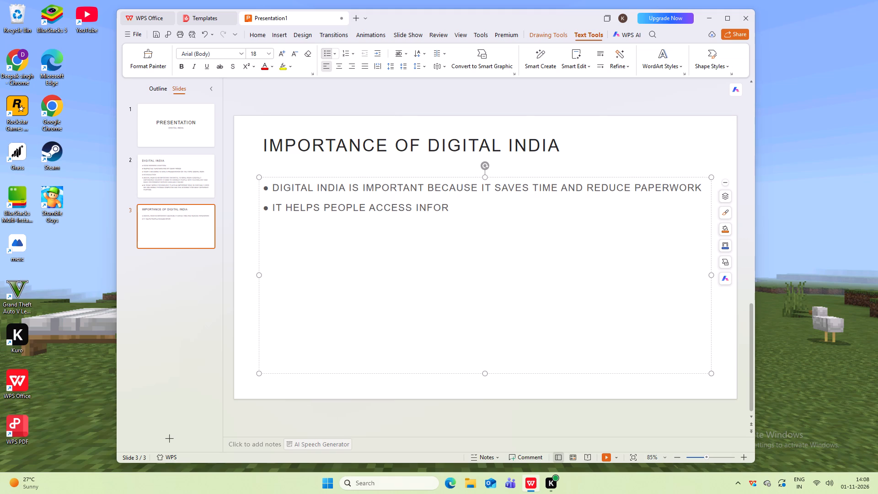
text(MATION)
key(space)
text(EASILY)
key(space)
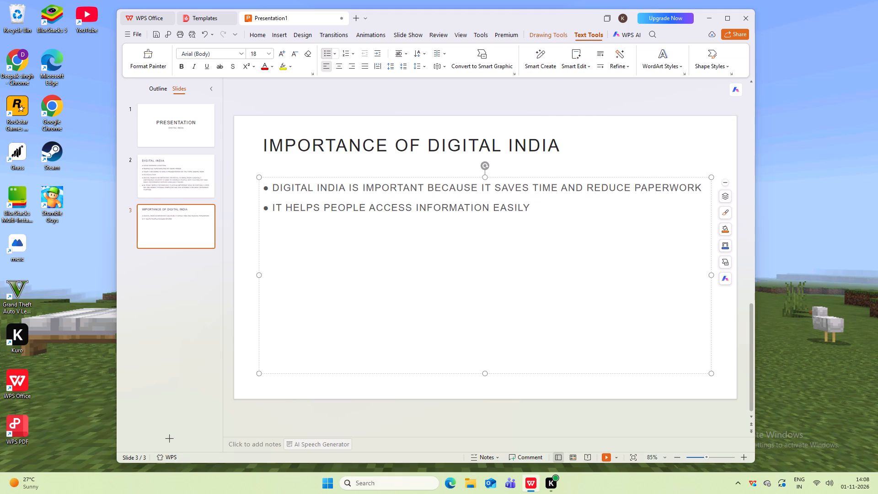
Extend the third slide's second bullet with "IT ALSO CONNECTS VILLAGES AND CITIES THROUGH THE INTERNET".
key(space)
text(IT)
key(space)
text(ALSO CONNECT)
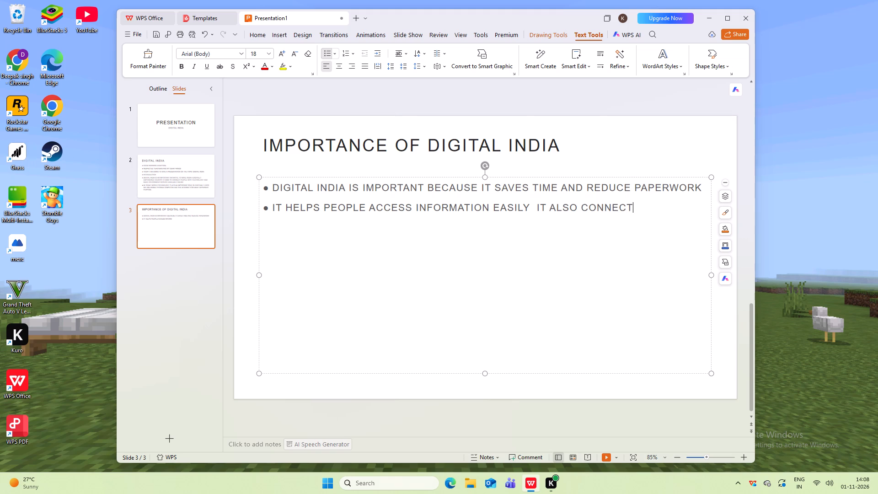
text(S VILL)
text(AGES AND)
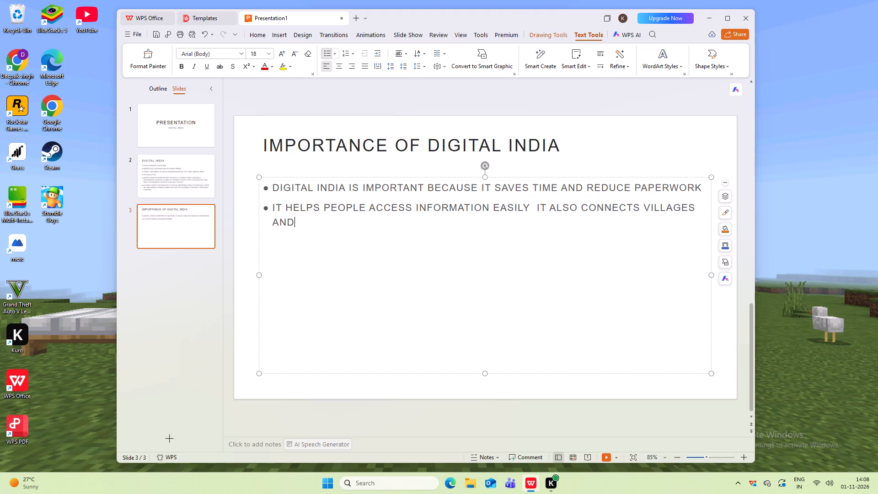
key(space)
text(CITIES)
key(space)
text(THROU)
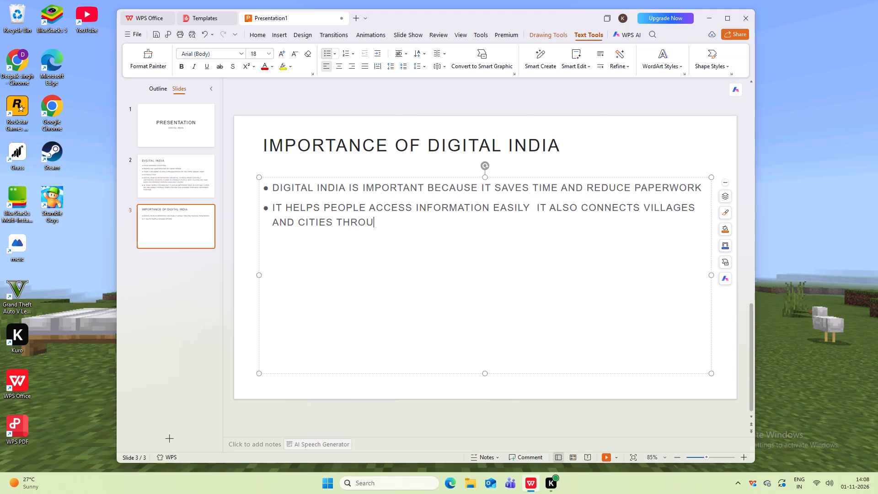
text(GH)
key(space)
text(THE INTERNET)
key(space)
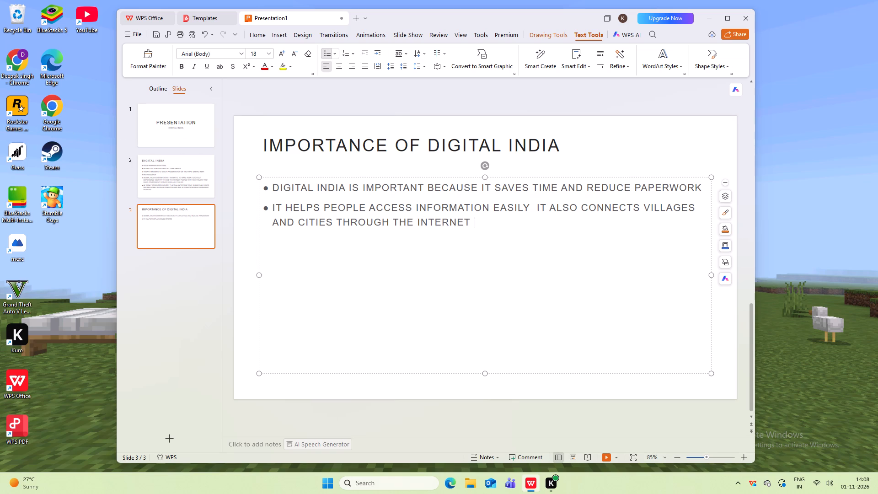
Add a third bullet to the third slide starting with "STUDENT CAN ATTENT ONLINE ALSSES".
key(Return)
text(STUDENT)
key(space)
text(CAN ATTENT)
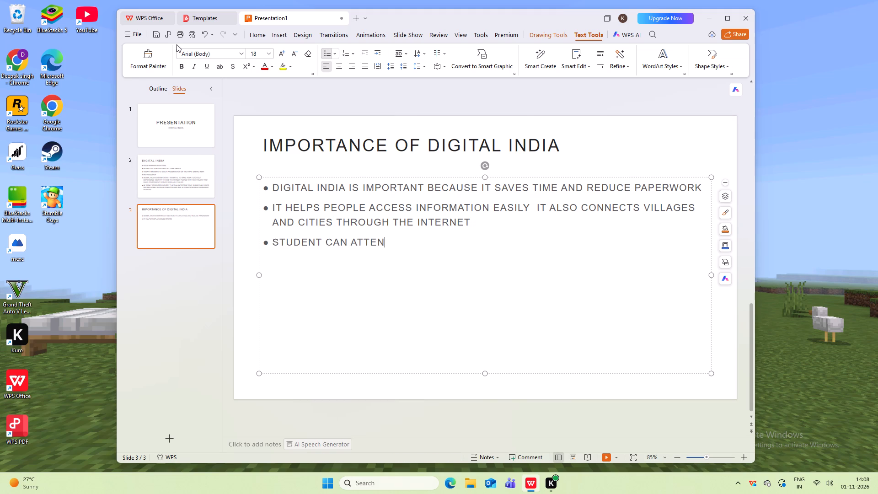
key(space)
text(ONLINE)
key(space)
text(ALSSES)
key(space)
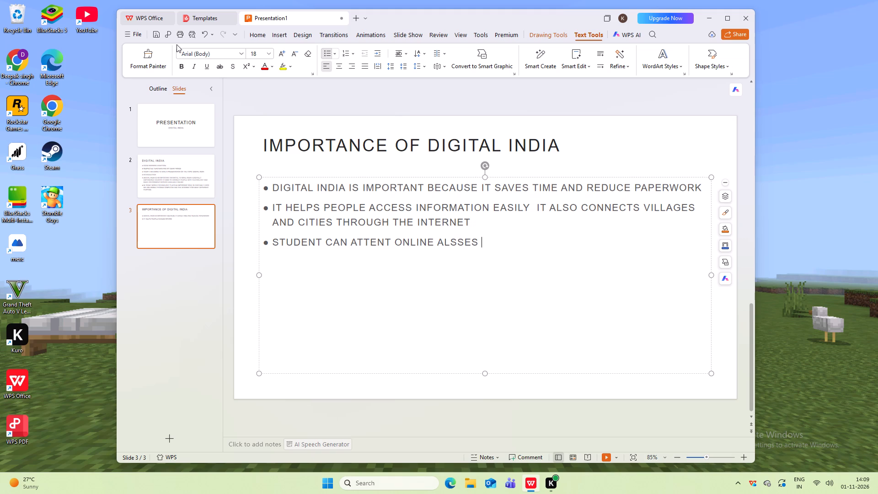
Continue the third slide's third bullet with "FARMER CAN GET IFORMATION ABOUT WHEATHER AND CROPS".
text(FARMER)
key(space)
key(space)
text(CAN)
key(space)
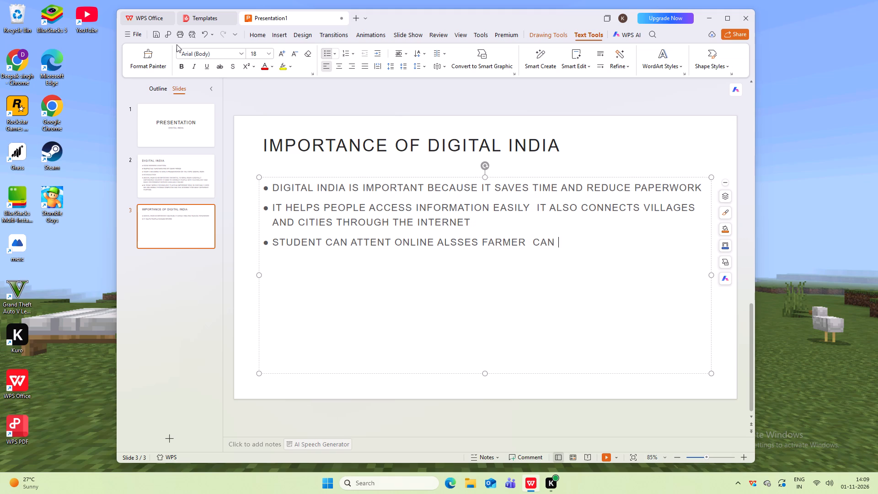
text(GET)
key(space)
key(i)
text(FORMATION)
key(space)
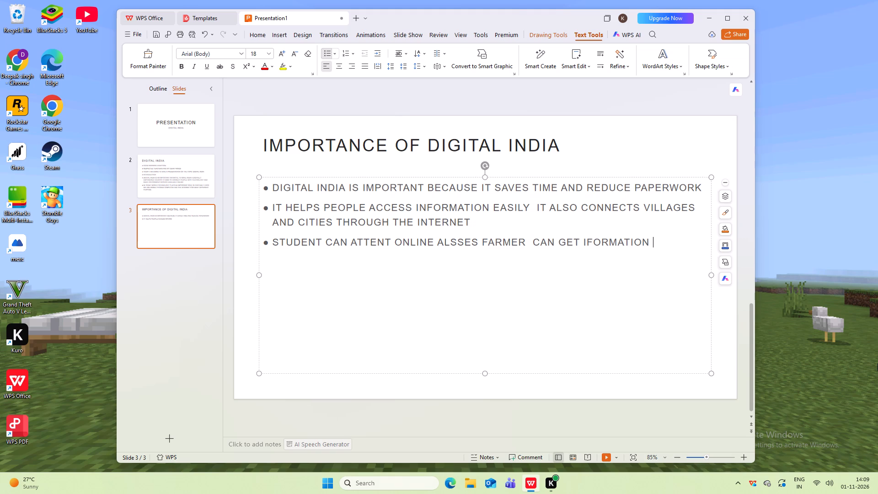
text(ABOUT WHEATHER)
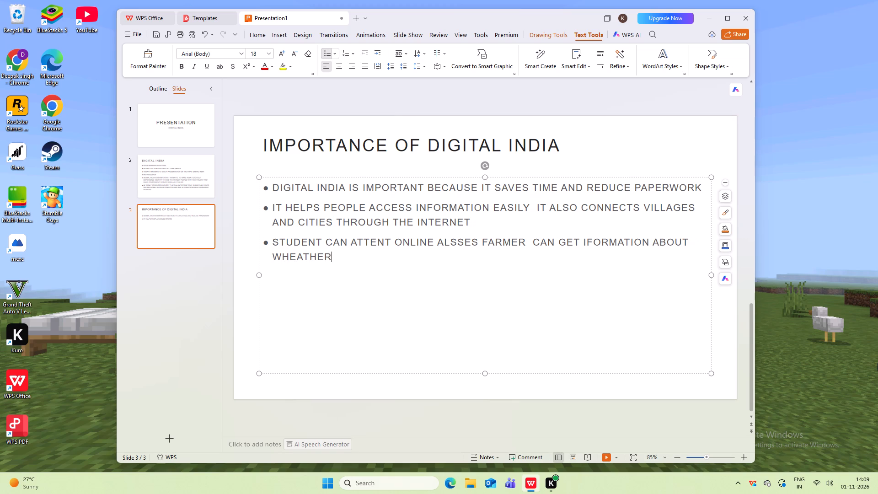
key(space)
text(AND CROPS)
Complete the third slide's third bullet with "AND BUSINESS CAN SELL THEIR PRODUCT ONLINE".
key(space)
text(AND BU)
text(SINESS)
key(space)
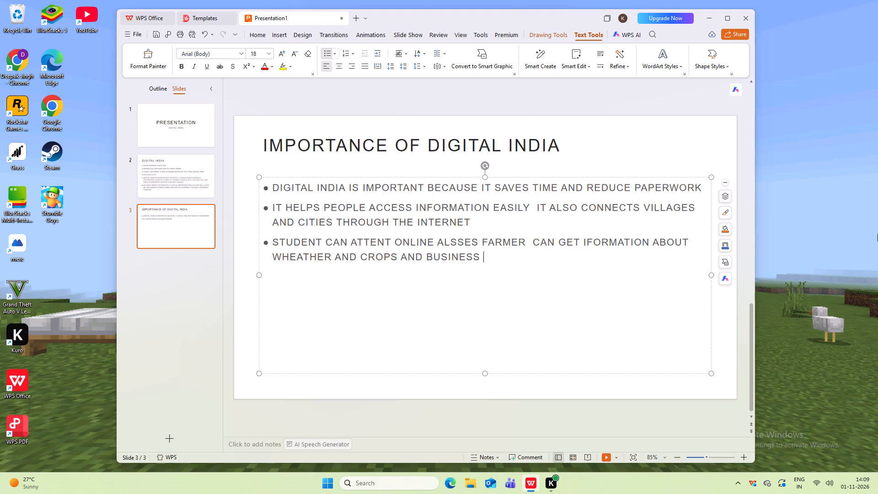
key(space)
text(CAN)
key(space)
text(SELL)
key(space)
text(THEIR)
key(space)
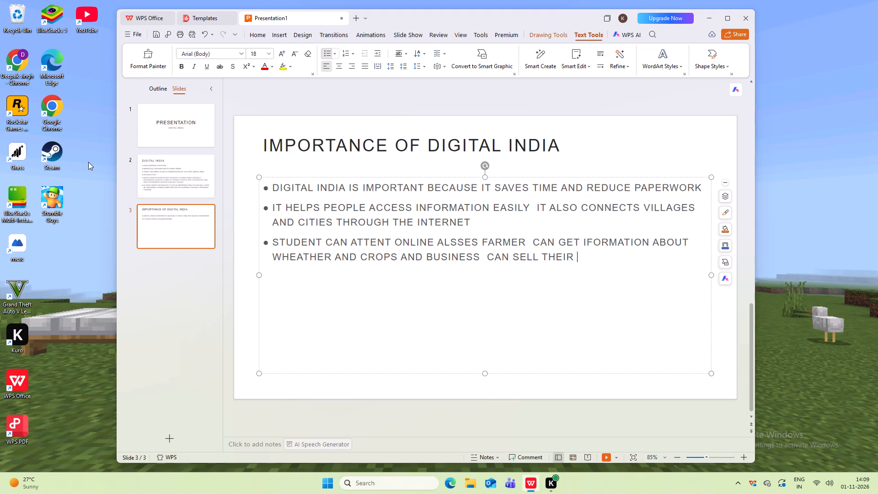
text(PRODUCT ONLINE)
key(space)
Add a fourth bullet to the third slide reading "DIGITAL PAYMENT IN INDIA".
key(Return)
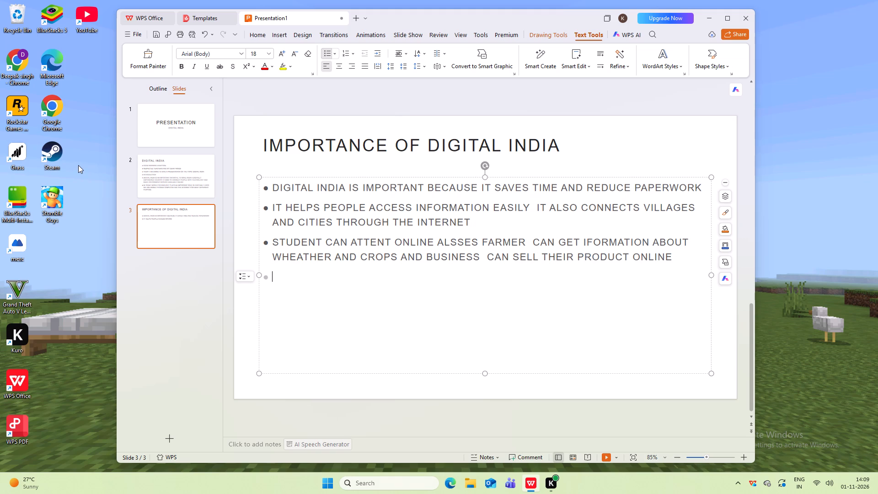
text(DIGITAL)
key(space)
text(PAYMEN5)
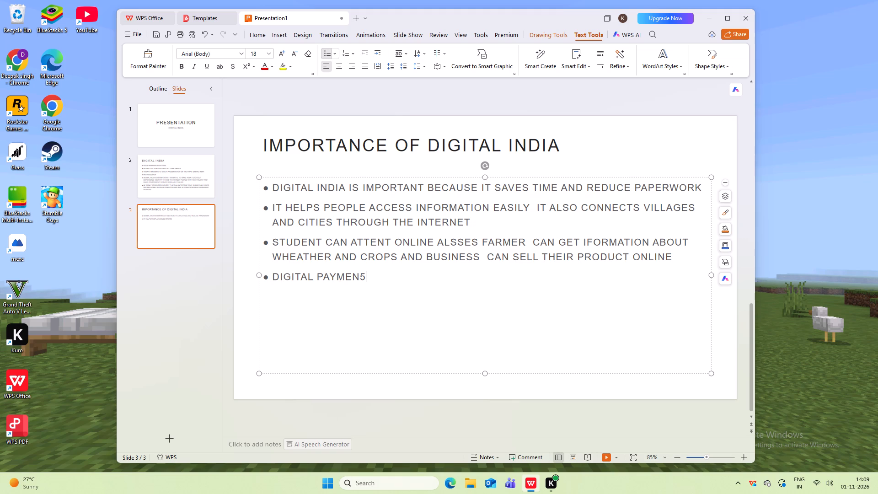
key(BackSpace)
text(T IN INDIA)
key(space)
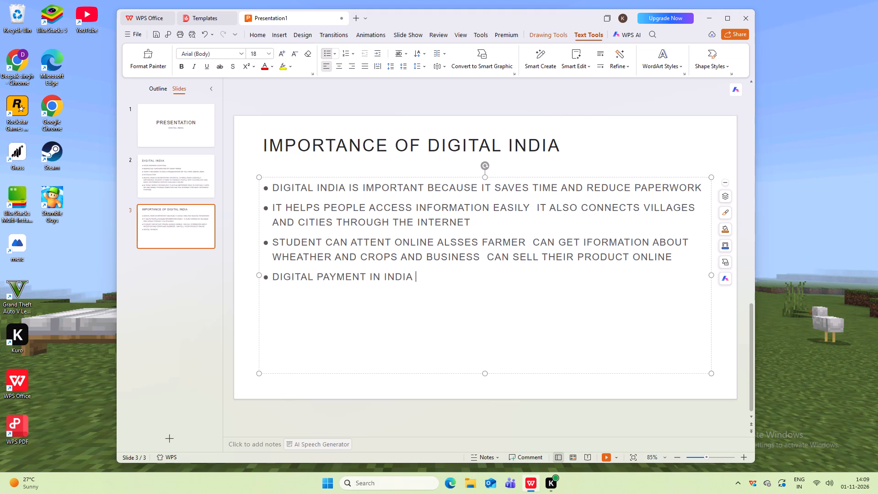
Add a fifth bullet to the third slide starting with "DIGITAL PAYMENT HAVE CHANGED THE WAY".
key(Return)
text(DIGITAL PAYMENT HAVE CHANGE)
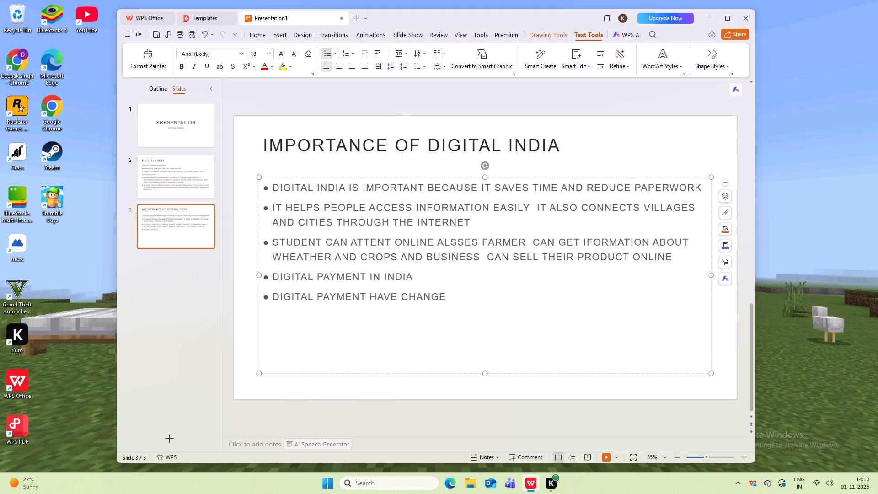
text(D THE WAT)
key(BackSpace)
key(y)
key(space)
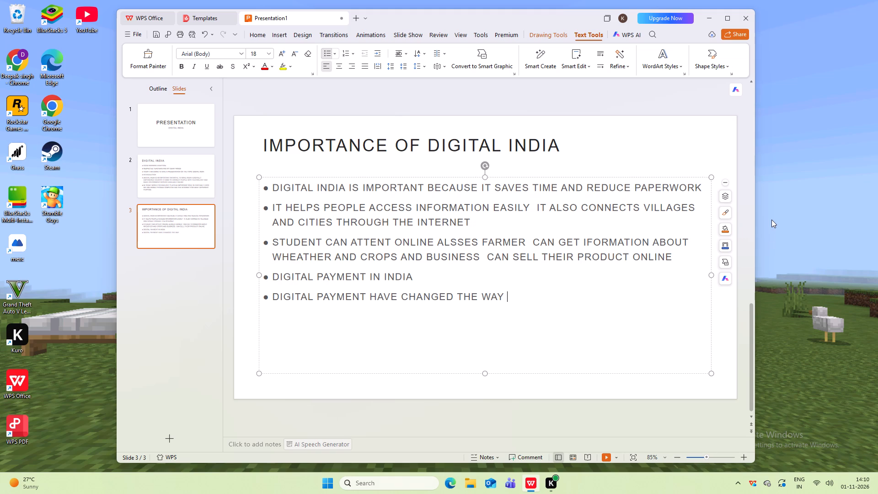
Complete the third slide's fifth bullet with "PEOPLE BUY AND SELL THINGS".
text(PEOPLE)
key(space)
text(BUY)
key(space)
text(AND SWE)
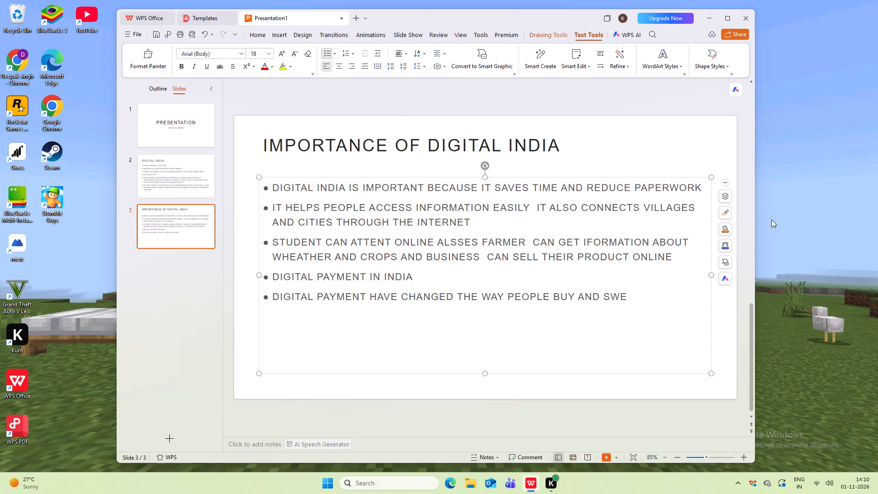
key(BackSpace)
key(BackSpace)
text(ELL)
key(space)
text(THIB)
key(BackSpace)
text(NGS)
key(space)
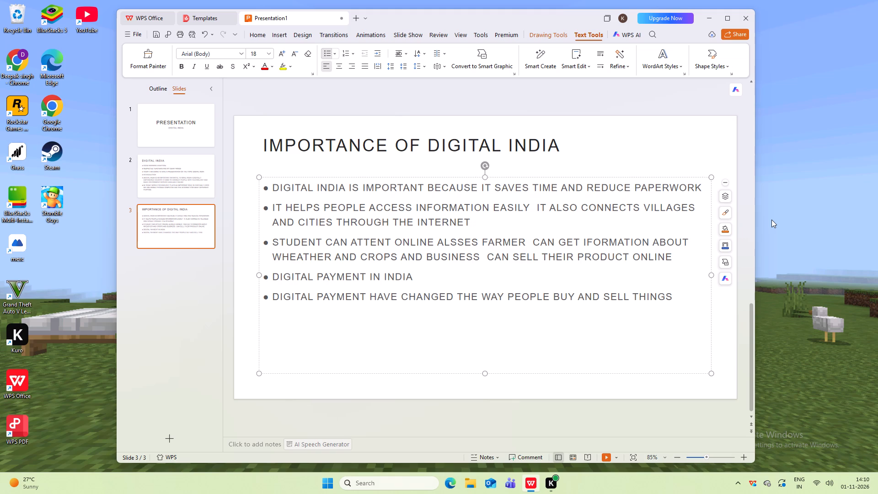
Add a sixth bullet to the third slide starting with "TODAY WE CAN MAKE PAYMENTS USING UPI".
key(Return)
text(TODAY WE CAN)
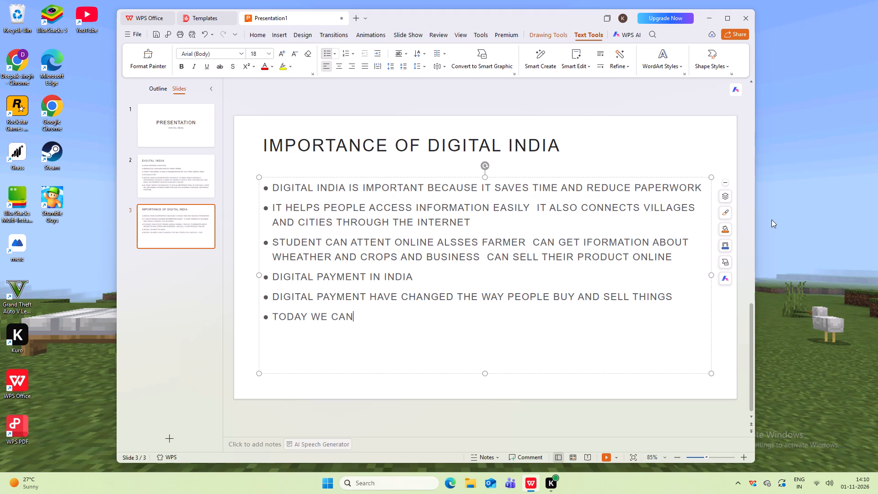
key(space)
text(MAKE PAY)
text(MENTS)
key(space)
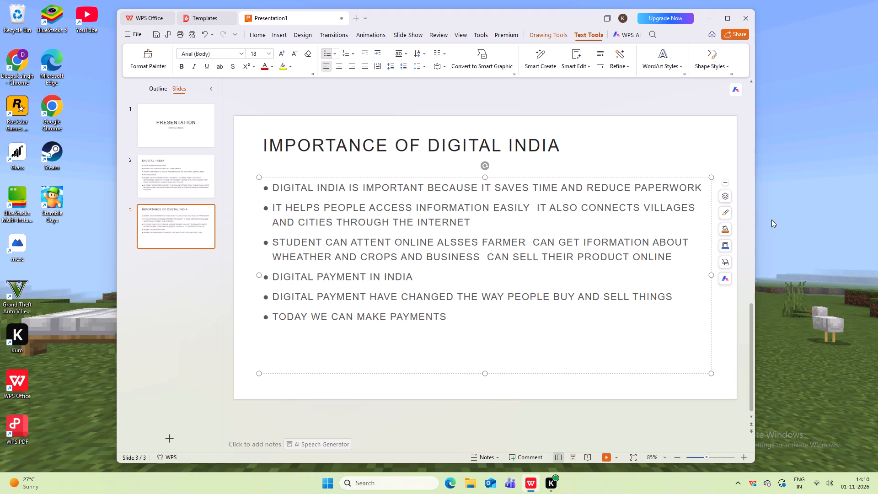
text(USING)
key(space)
text(UPI)
key(space)
Complete the third slide's sixth bullet with "GOOGLE PAY PHONE PAY AND OTHER DIGITAL PAYMENT".
text(GOOGLK)
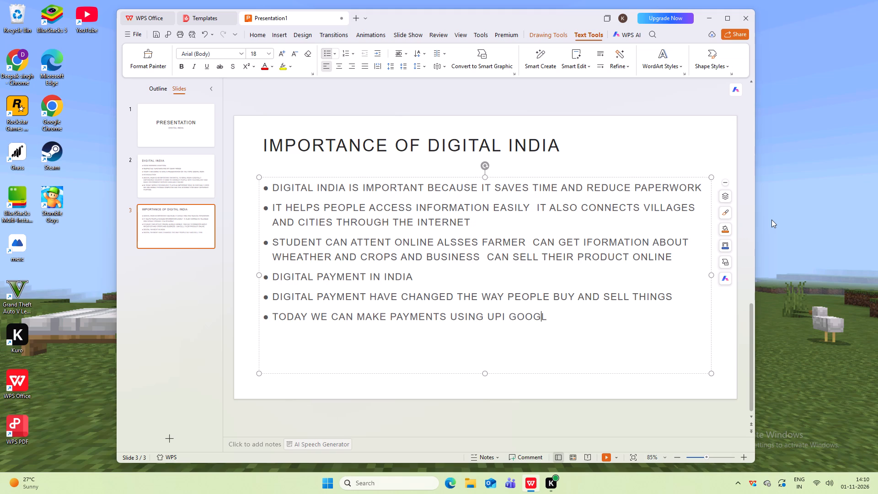
key(e)
key(BackSpace)
key(BackSpace)
text(E)
key(space)
text(PAY P)
text(HONE PAY)
key(space)
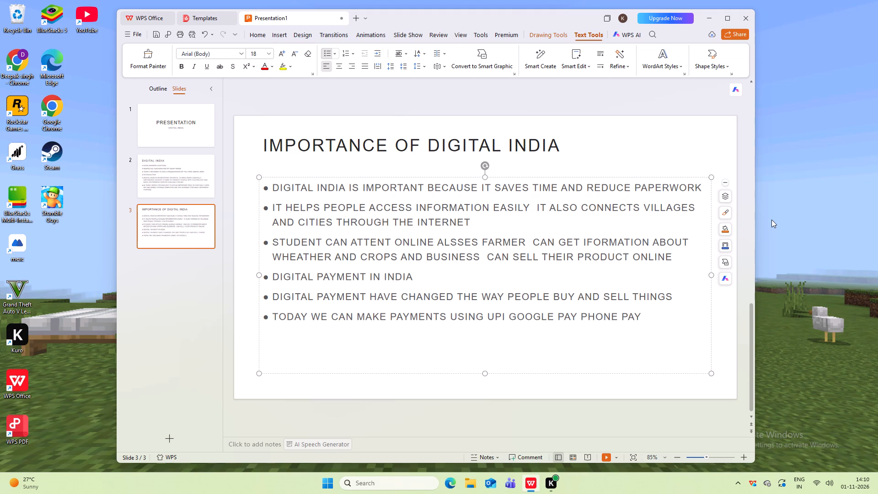
text(AND OTHER)
key(space)
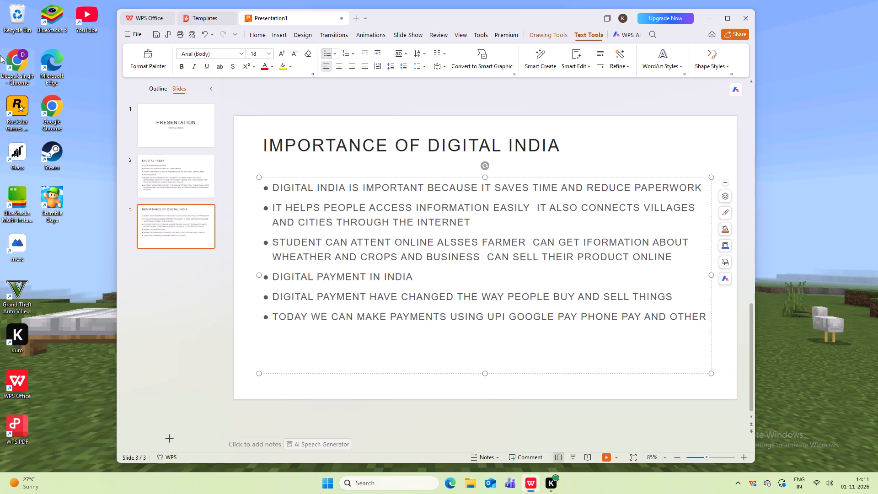
text(DIGITAL)
key(space)
text(PAYMENT)
key(space)
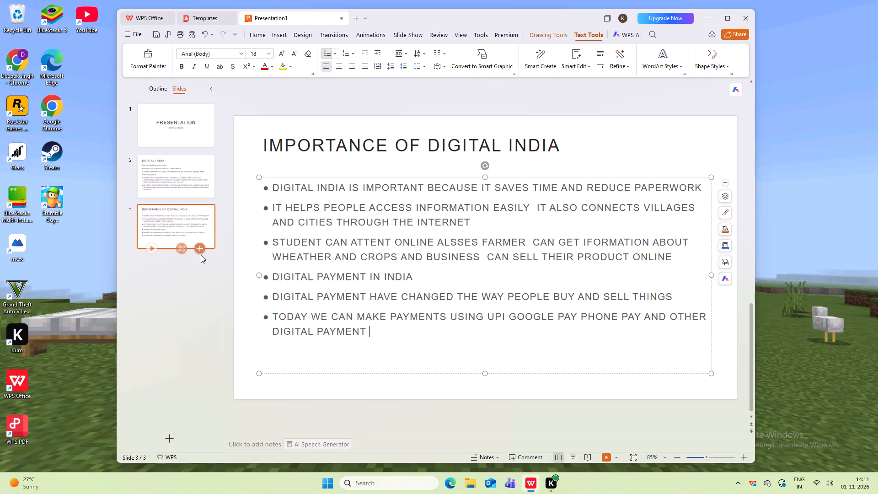
Add a new blank slide after the third slide.
click(199, 247)
click(220, 276)
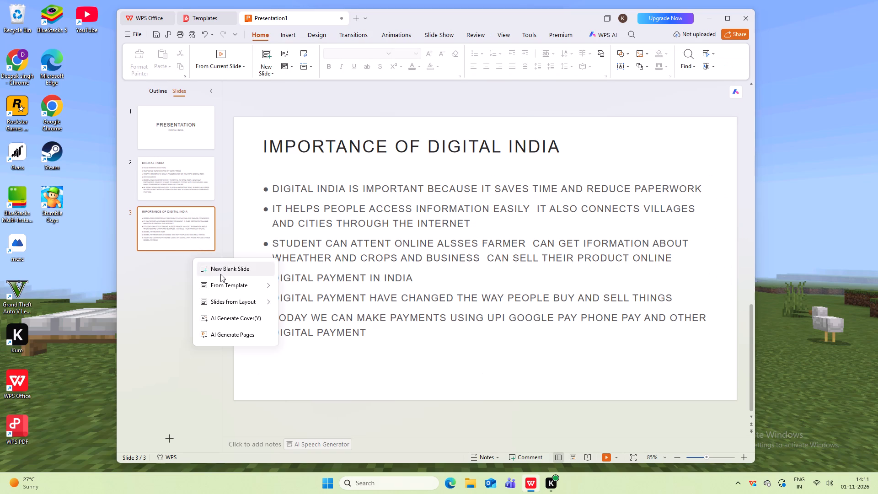
click(220, 273)
Title the fourth slide "DIGITAL INDIA IN EDUCATION".
click(309, 160)
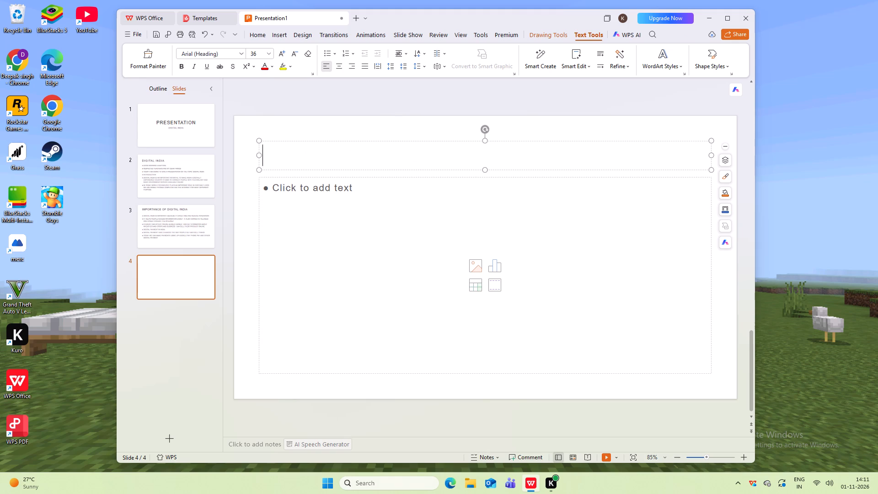
text(DIGITAL)
key(space)
text(INDIA)
key(space)
text(IN EDUCATION)
key(space)
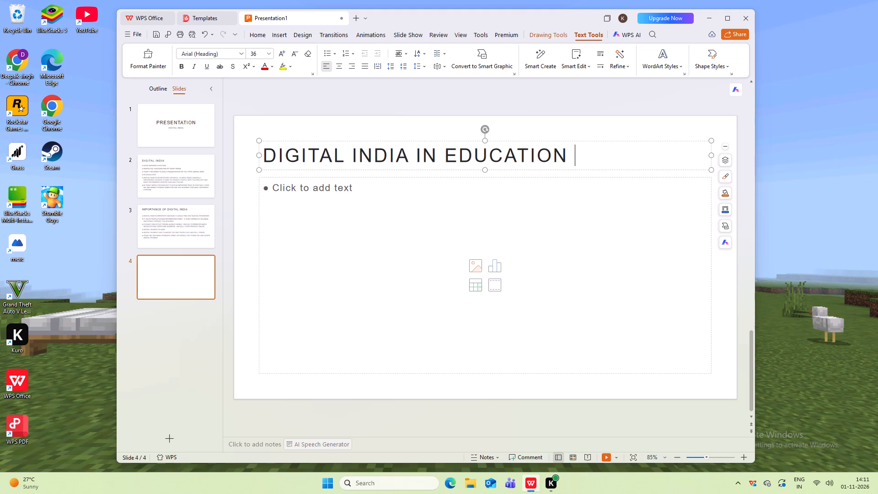
Start the fourth slide's first bullet with "TECHNOLOGY HAS MADE EDUCATION".
click(351, 206)
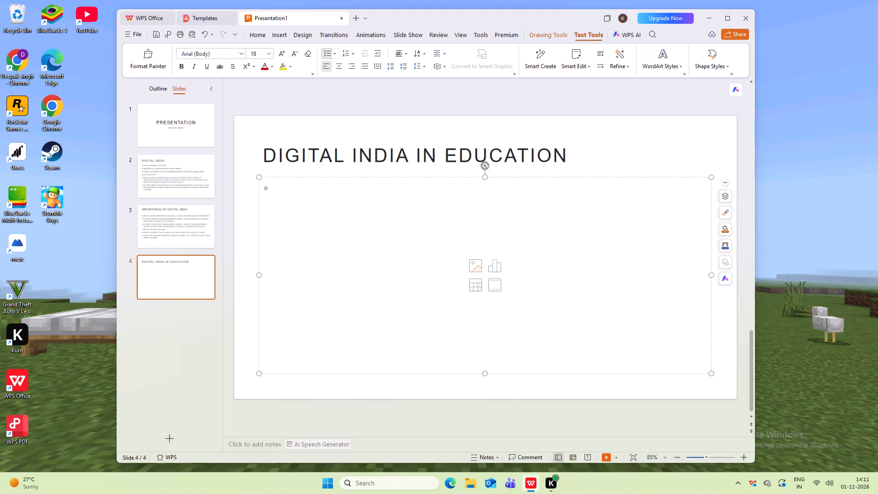
text(TECHNOLOGY)
key(space)
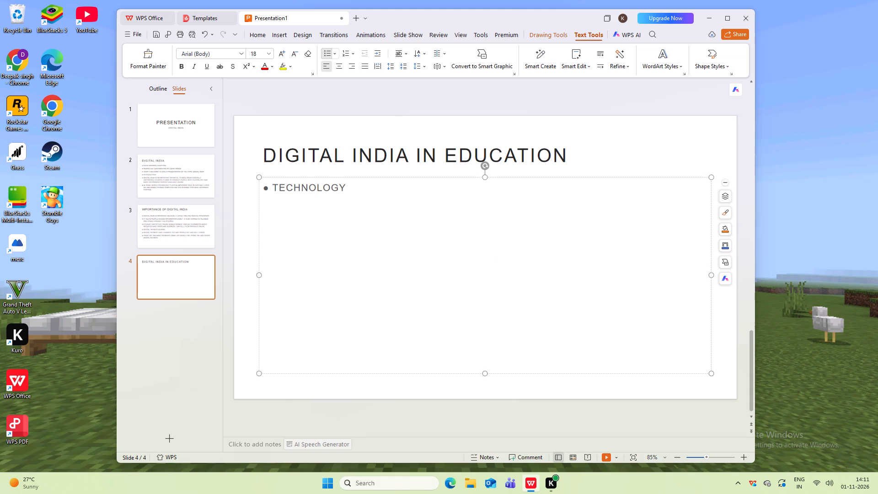
text(HAS)
key(space)
text(MADE EDUCAT)
key(BackSpace)
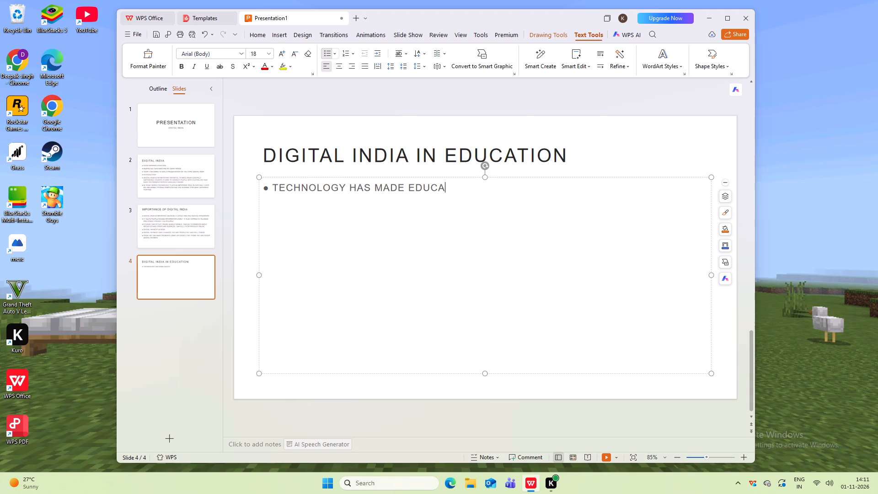
key(BackSpace)
text(ATIU)
key(BackSpace)
text(OB=)
key(BackSpace)
key(BackSpace)
text(N)
key(space)
Complete the fourth slide's first bullet with "EASIER AND MORE ACCESSIBLE".
text(EASIER)
key(space)
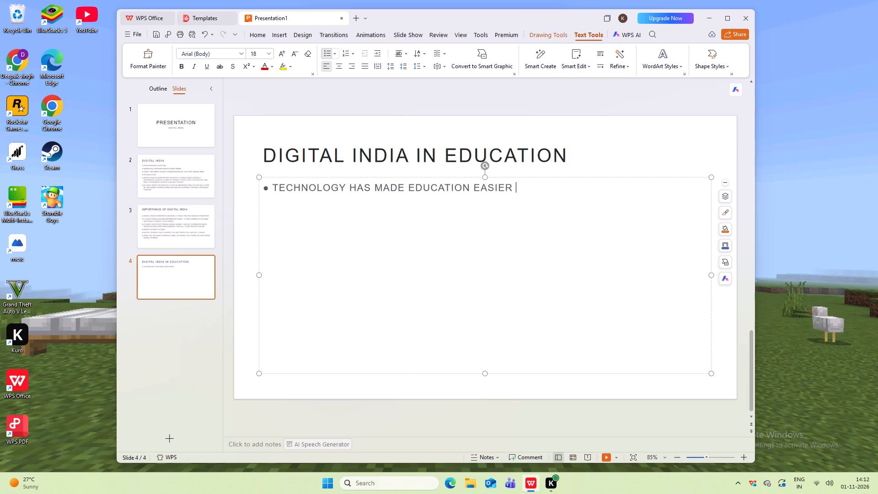
text(AND)
key(space)
text(MORE ACCE)
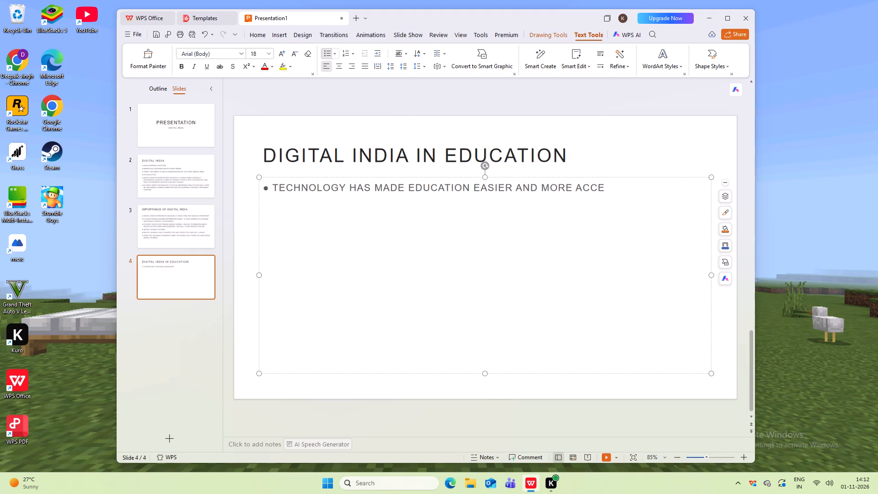
text(SSIBLE)
key(space)
Add a second bullet to the fourth slide starting with "STUDENT CAN STUDY THROUGH YOUTUBE".
key(Return)
text(STUDENT)
key(space)
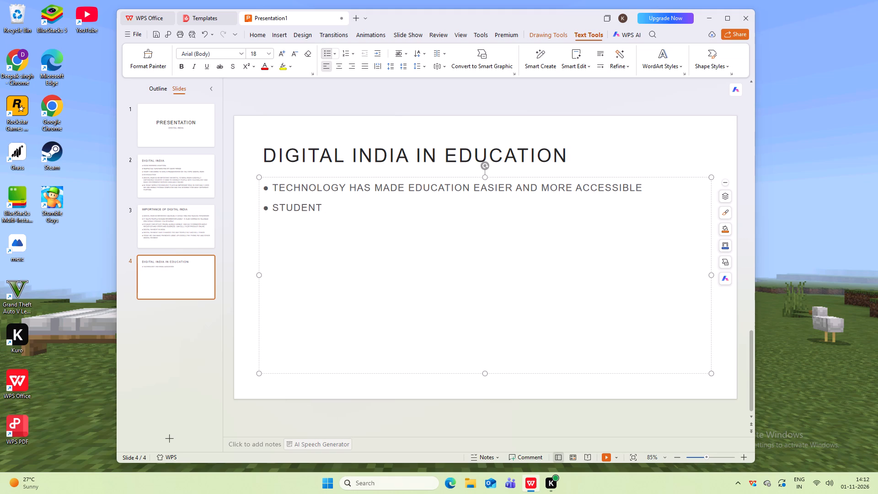
text(CAN STUDY)
key(space)
text(THR)
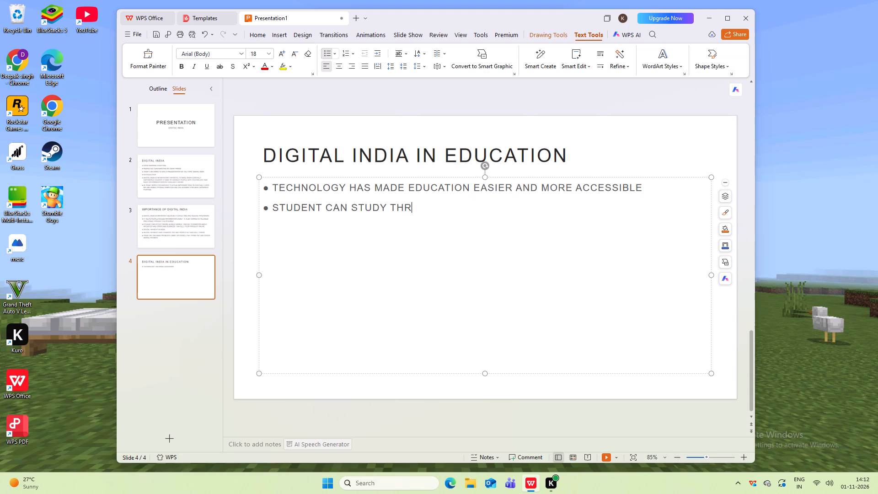
text(OUGH YOUTUBE)
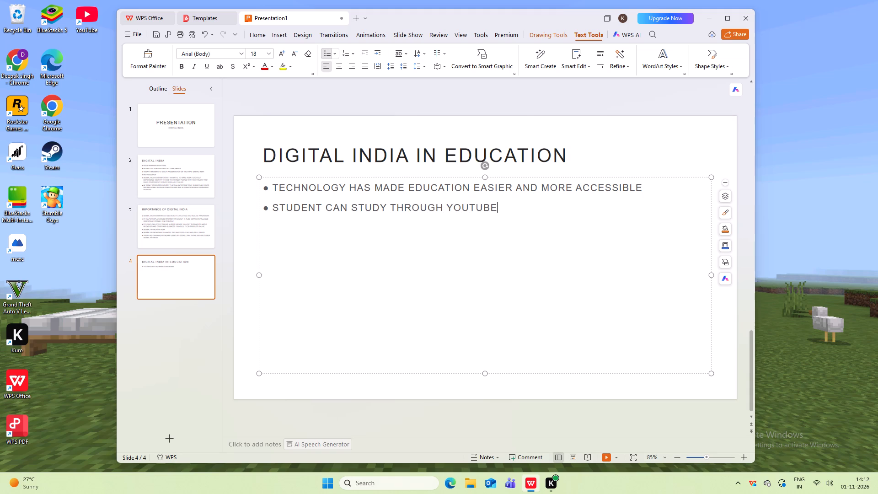
key(space)
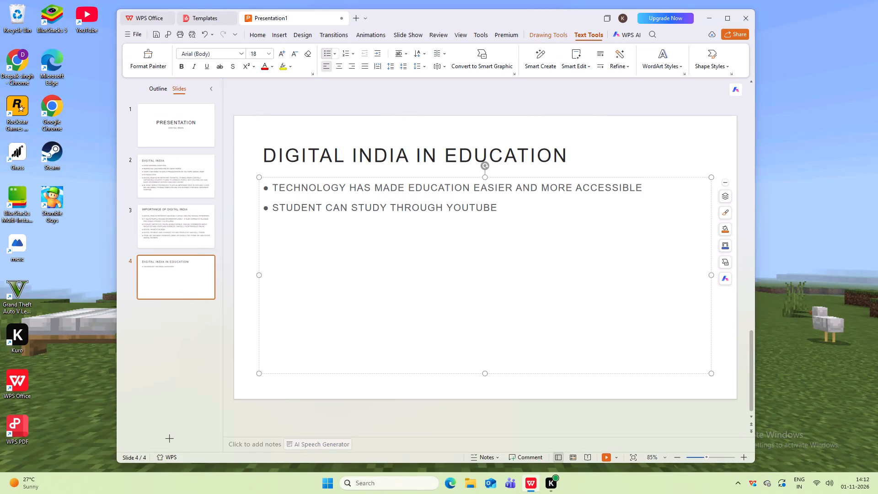
Complete the fourth slide's second bullet with "ONLINE CLASSES AND EDUCATIONAL WEBSITE".
text(ONLINE CL)
text(ASSES AND EDUCA)
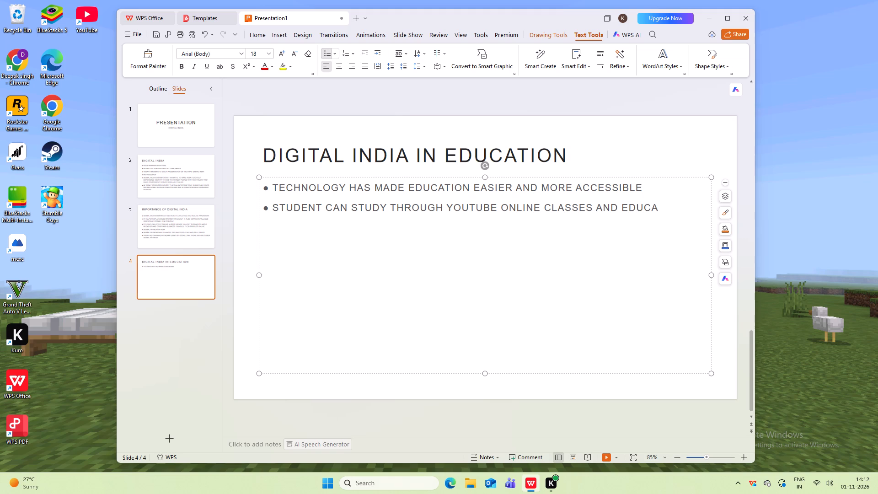
text(TIONAL)
key(space)
text(WEBSITE)
key(space)
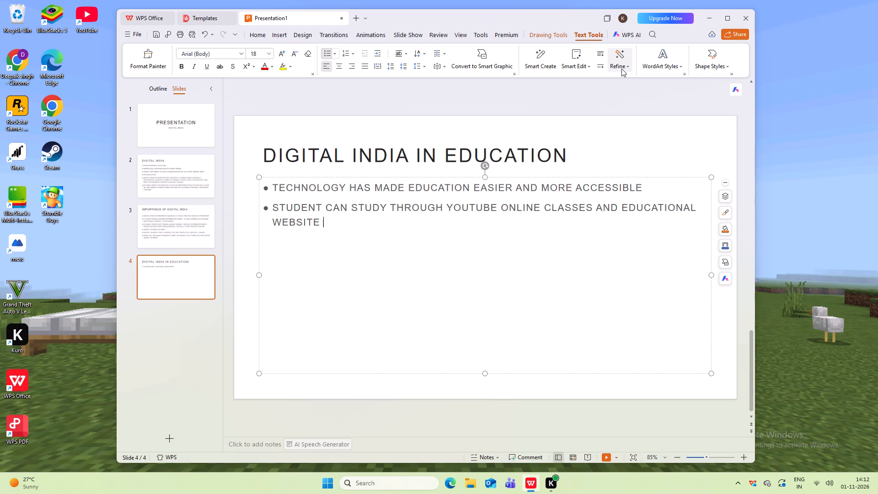
Add a third bullet to the fourth slide starting with "THEY CAN LEARN NEW SKILL IMPROVE THEIR KNOWLEDGE".
key(Return)
text(THEY CAN LE)
key(BackSpace)
text(EARN)
key(space)
text(NEW S)
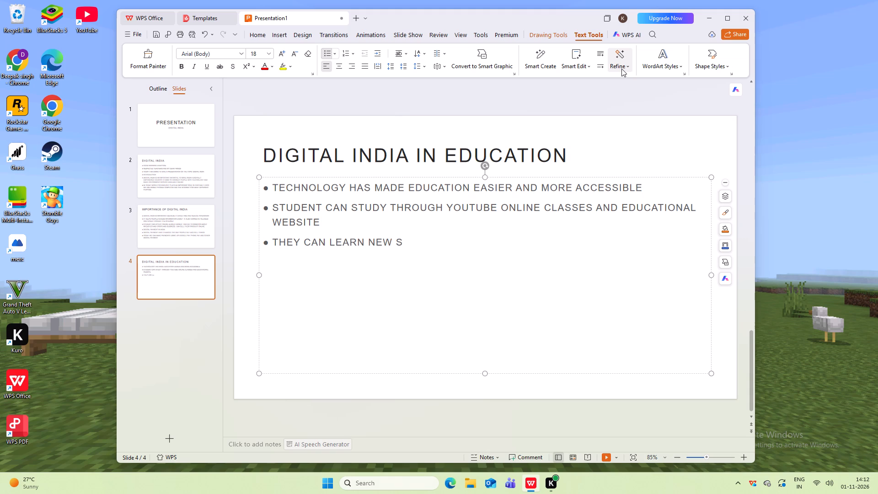
text(KILL)
key(space)
text(IMPROVE)
key(space)
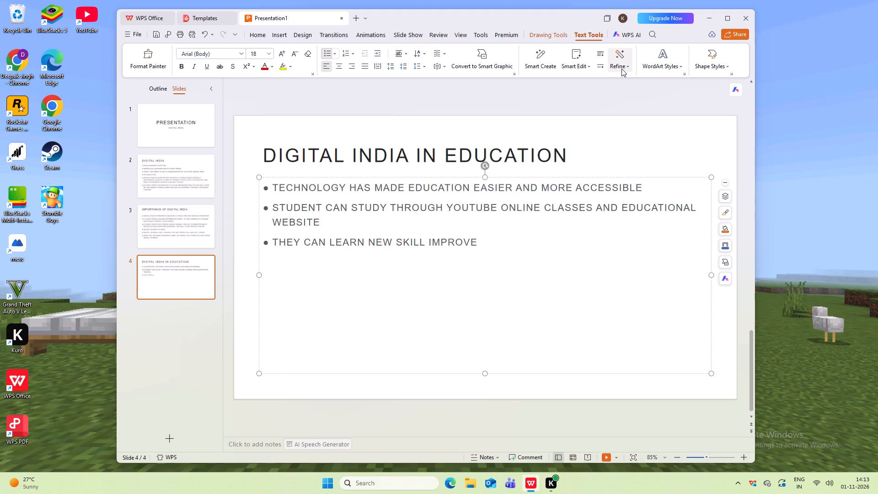
text(THEIR)
key(space)
text(KNOWLEDGE)
key(space)
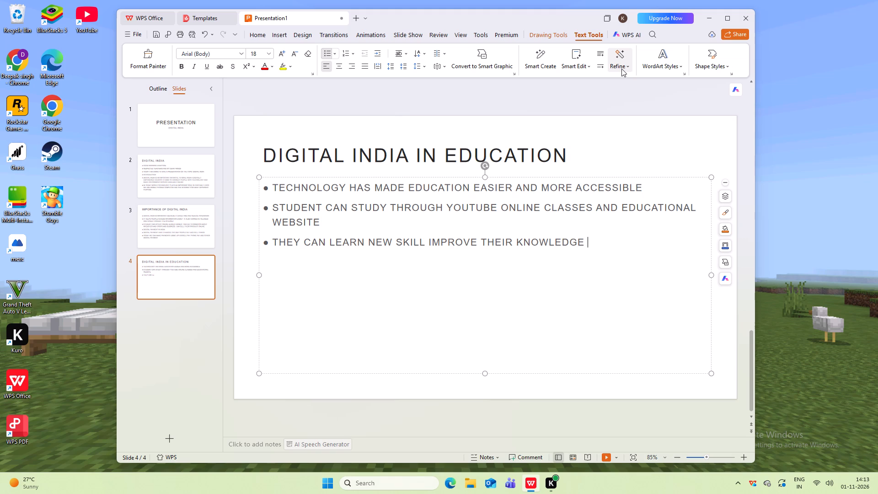
Complete the fourth slide's third bullet with "AND PREPARE FOR COMPETITIVE EXAMINATION FROM HOME".
text(AND)
key(space)
text(PREPARE)
key(space)
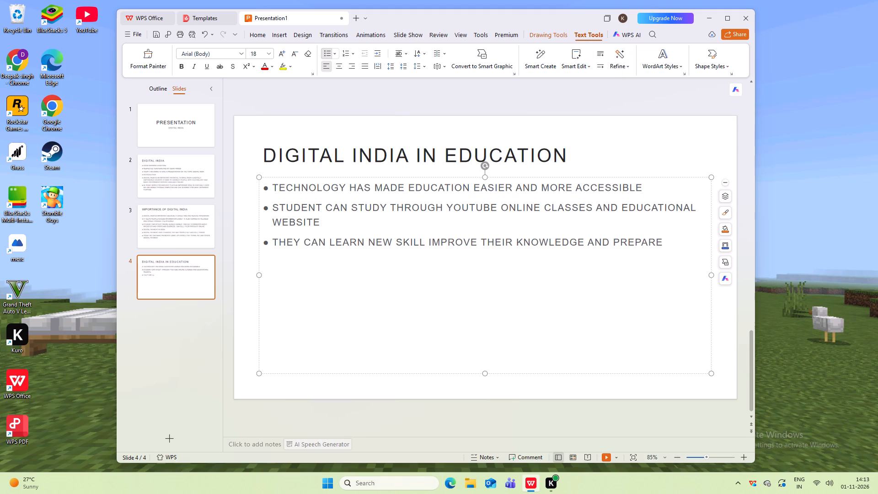
text(FOR)
key(space)
text(COM)
text(PETI)
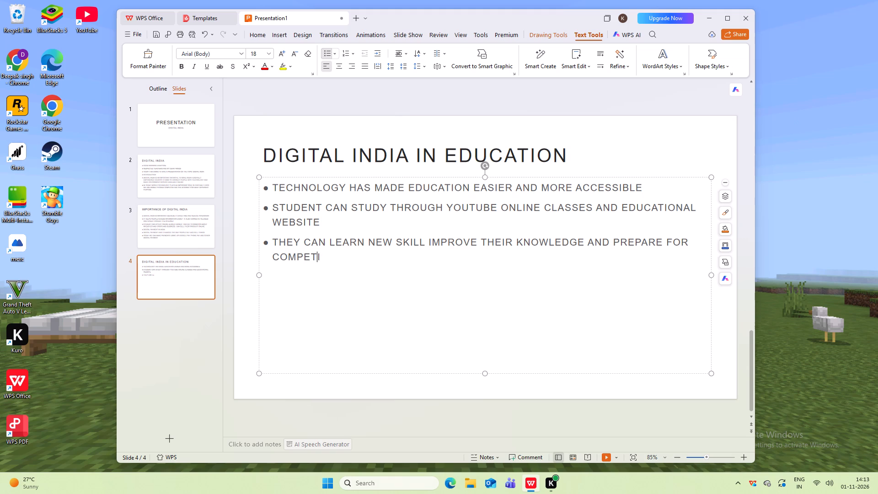
text(TIVE)
key(space)
text(EXA)
text(MINATION)
key(space)
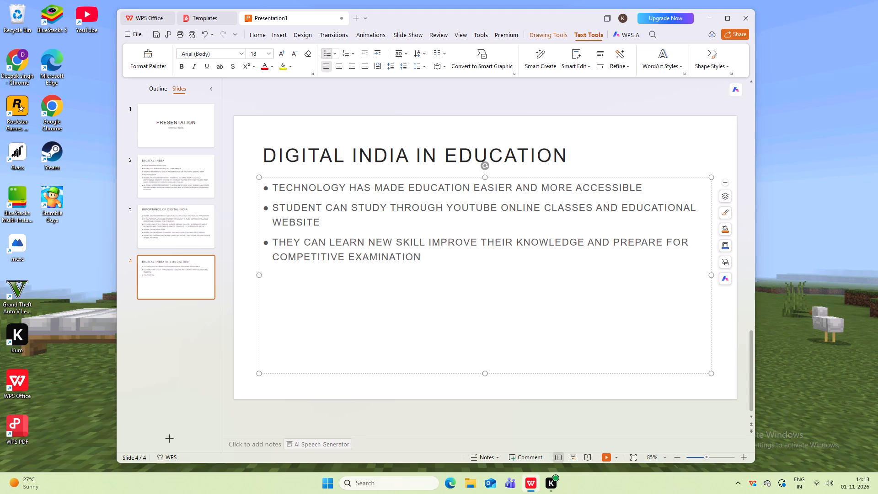
text(FROM)
key(space)
text(HOME)
key(space)
Add a fourth bullet to the fourth slide starting with "DIGITAL EDUCATION IS ESPECIALLY HELPFULL".
key(Return)
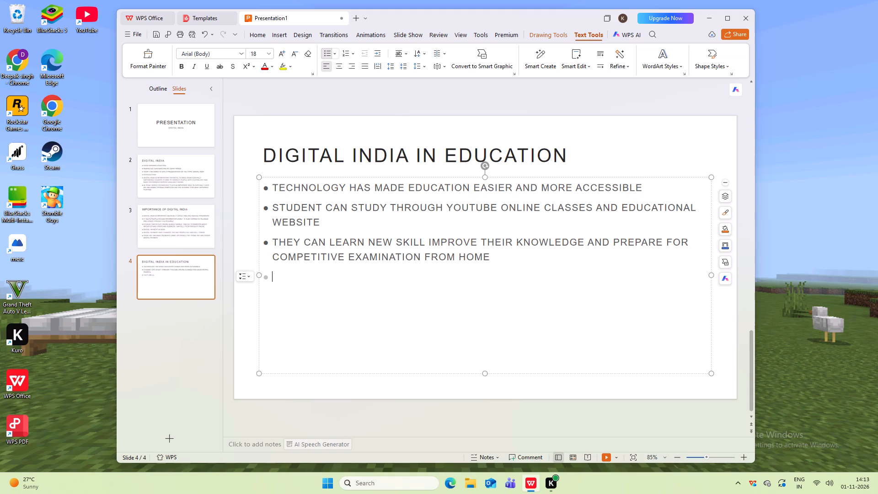
key(g)
key(BackSpace)
key(d)
key(i)
text(GITA)
text(L EDUCATIO)
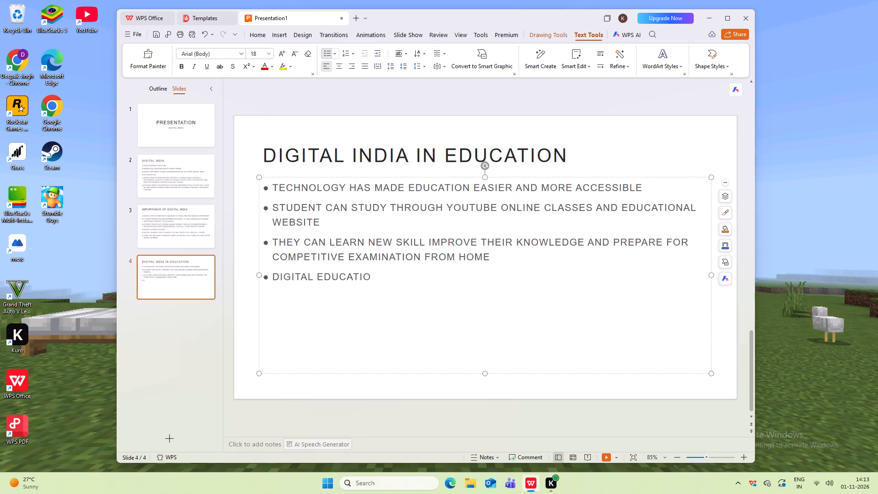
text(N IS)
key(space)
text(ESP)
key(e)
text(CIALLY)
key(space)
text(HELPFULL)
key(space)
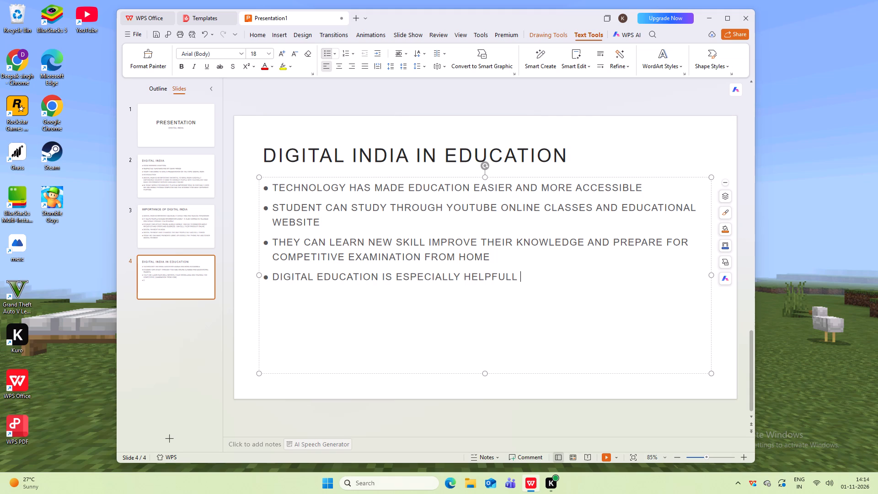
Complete the fourth slide's fourth bullet with "FOR STUDENT WHO LIVE IN VILLAGES AND REMOTE AREAS".
text(FOR)
key(space)
text(STUDENT)
key(space)
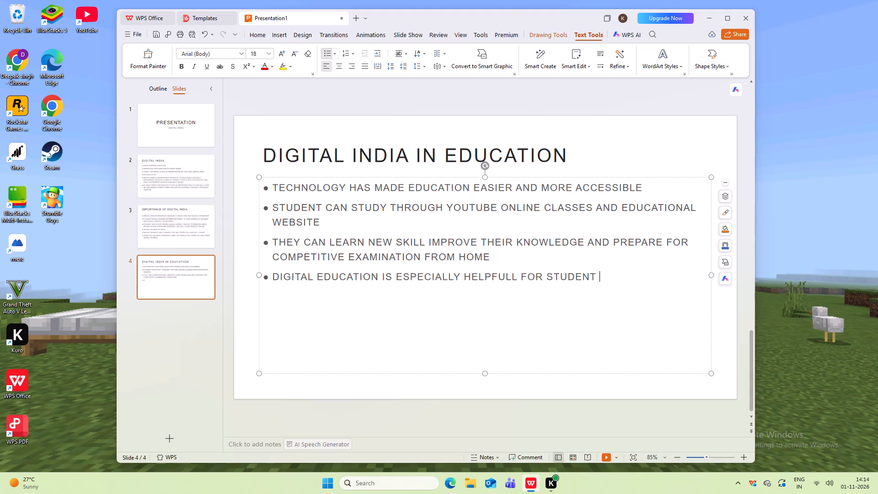
text(WHO)
key(space)
text(LIC)
key(BackSpace)
text(VEE)
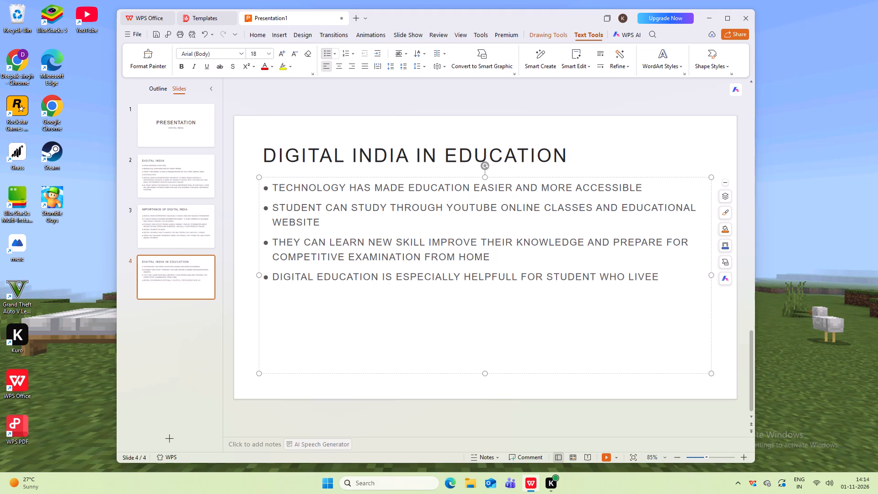
key(BackSpace)
key(space)
text(IN)
key(space)
text(VILLAGE)
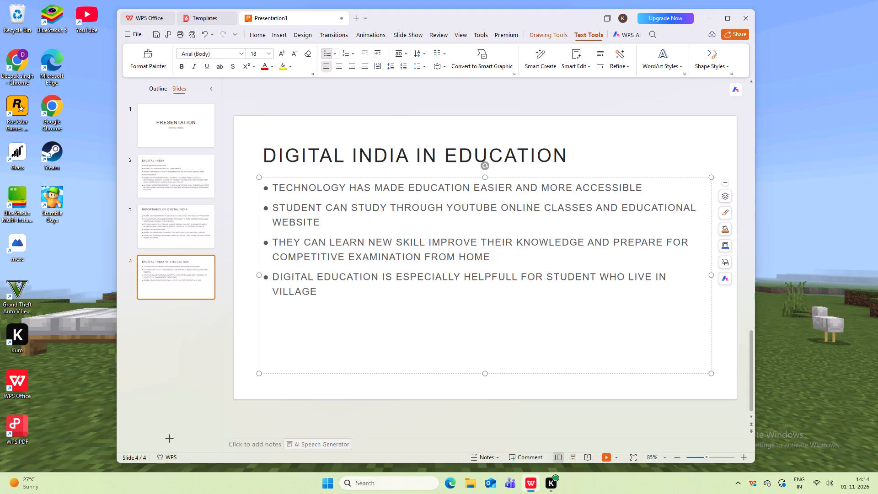
text(S)
key(space)
text(AND REMOTE)
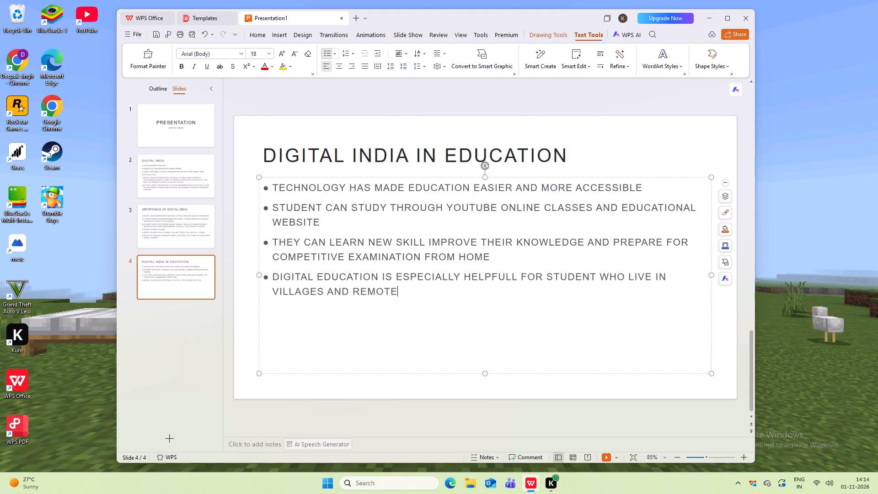
key(space)
text(AREAS)
key(space)
Add a fifth bullet "DIGITAL INDIA IN HEALTHCARE" to the fourth slide, followed by a new empty bullet.
key(Return)
text(DIGITAL)
key(space)
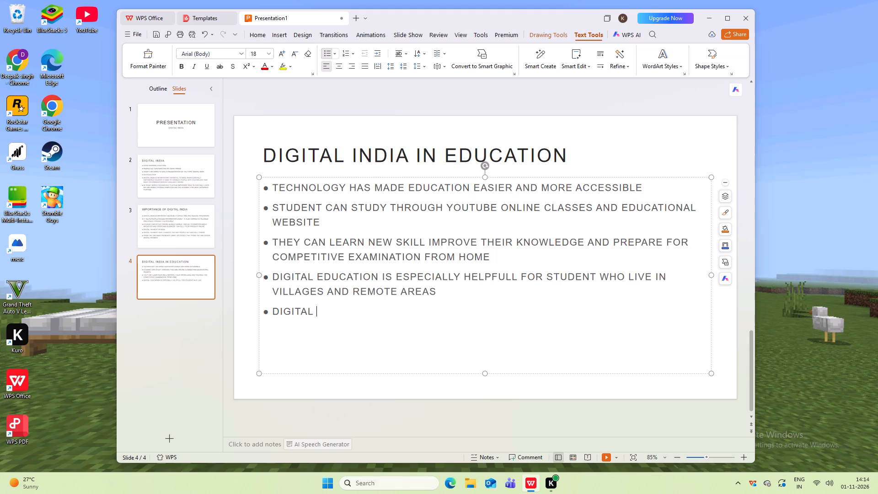
text(INDIA IN HEA)
text(LTHCARE)
key(space)
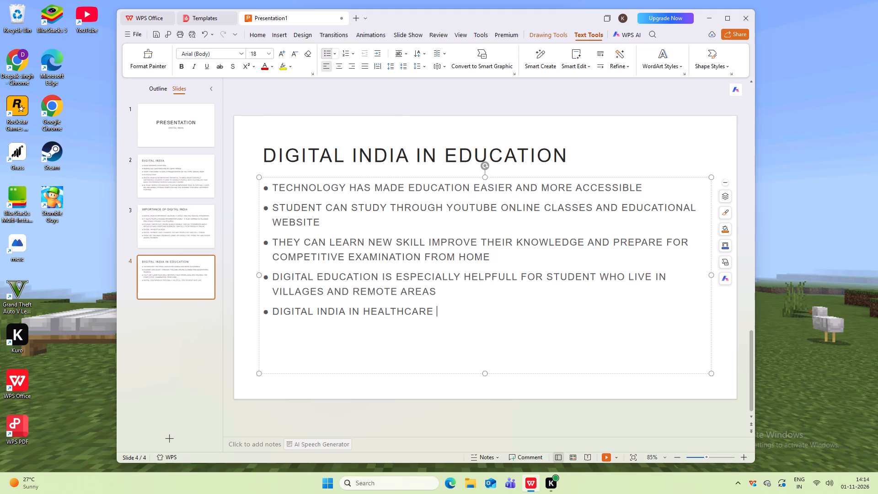
key(Return)
Fill the fourth slide's sixth bullet with "DIGITAL TECHNOLOGY IS ALSO HELPING THE HEALTHCARE SECTOR".
text(DIGITAL)
key(space)
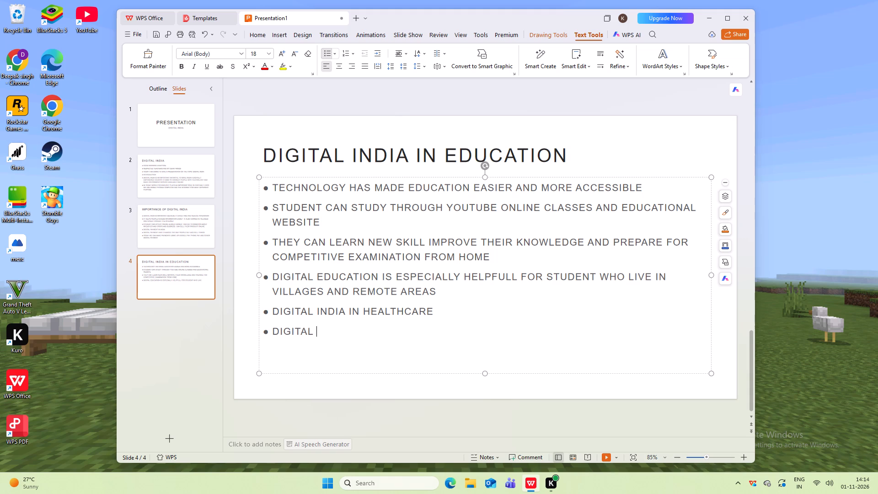
text(TECH)
text(NOLOGY)
key(space)
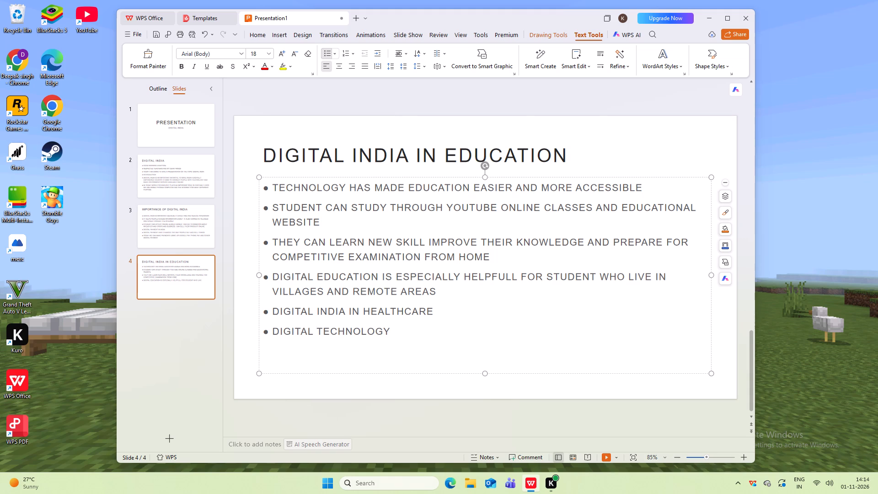
text(IS)
key(space)
text(ALSO)
key(space)
text(HELPING)
key(space)
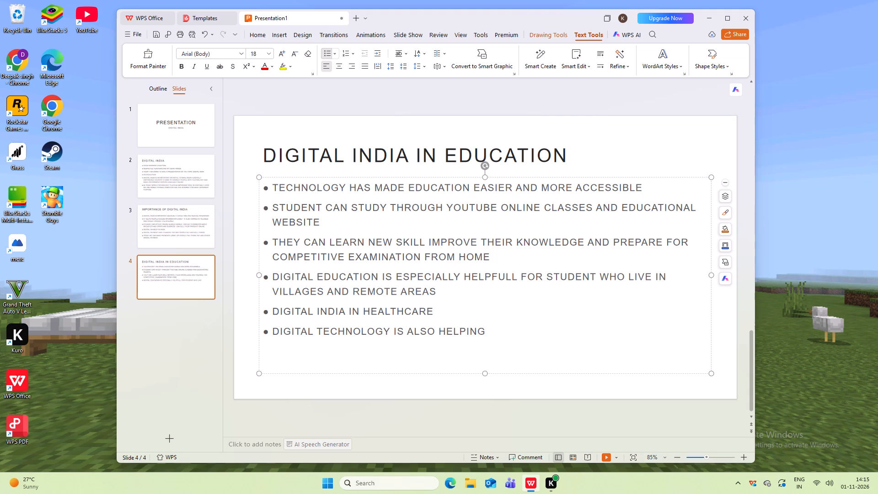
text(THE)
key(space)
text(HEALTHCARE SECTOR)
key(space)
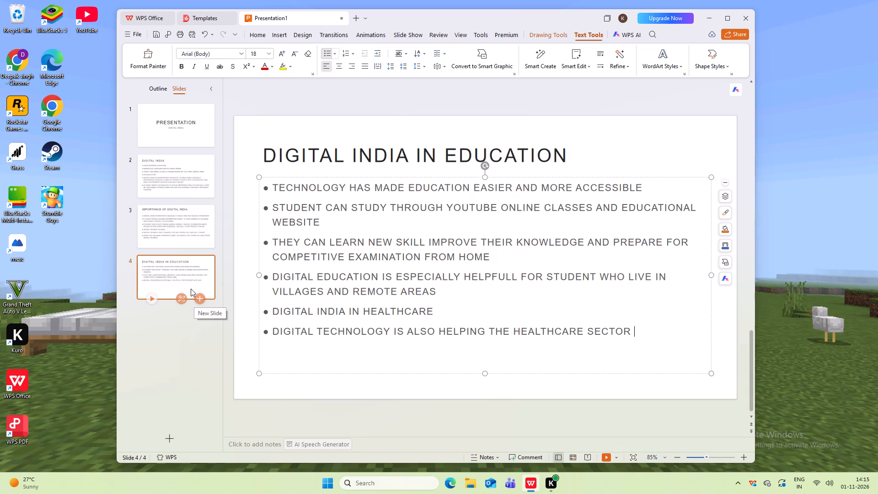
Add a fifth slide with a title and content layout, titled "BENEFITS OF DIGITAL INDIA".
click(200, 298)
click(236, 320)
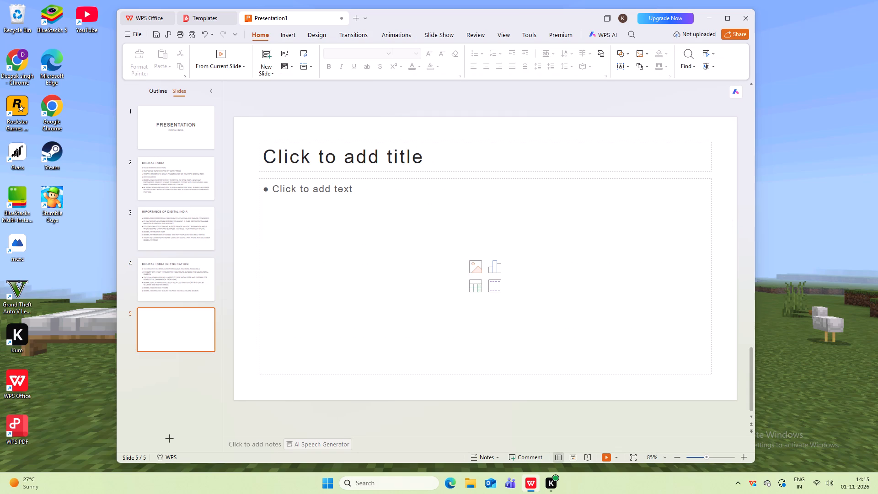
click(319, 154)
text(BEF)
key(BackSpace)
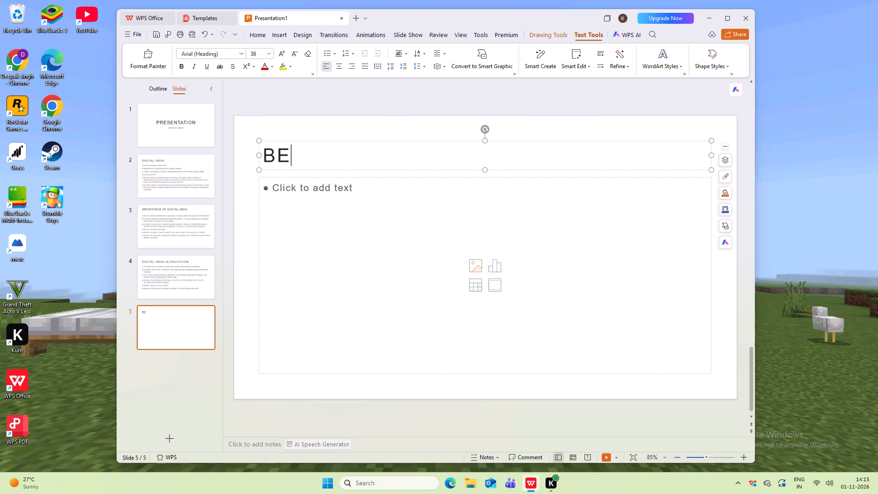
text(NEFITS)
key(space)
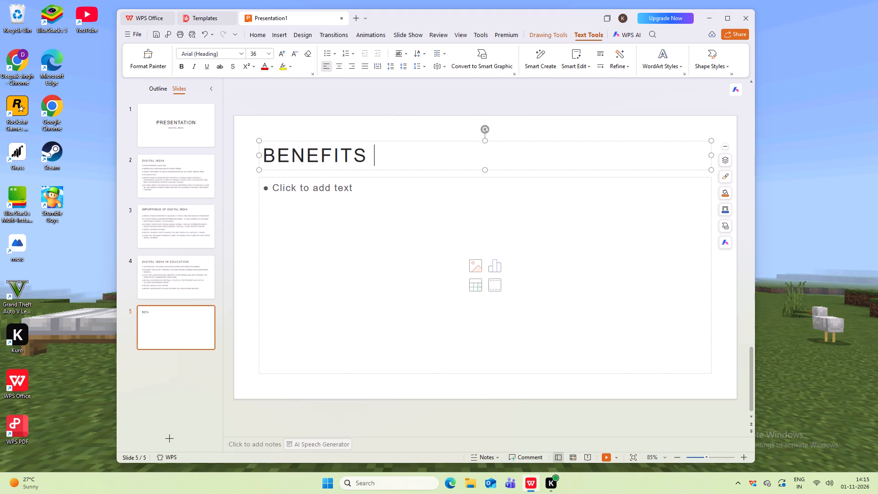
text(OF DIGITAL)
key(space)
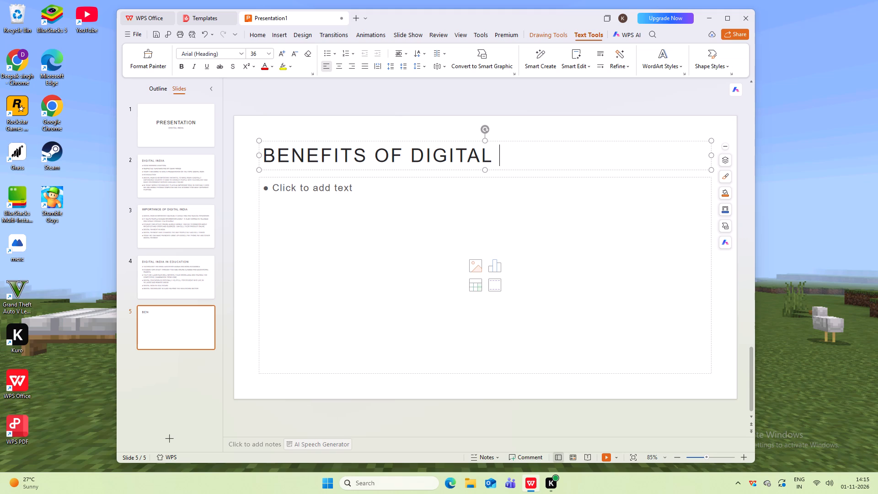
text(INDIA)
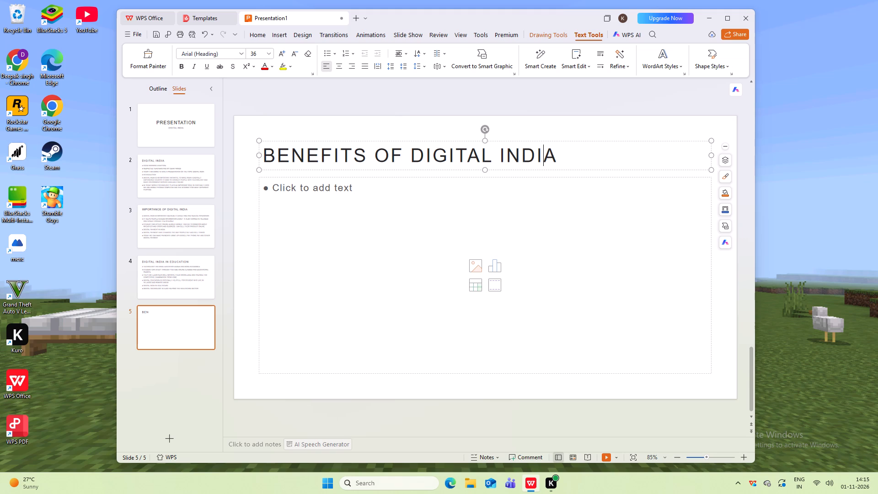
key(space)
Enter "THERE ARE MANY BENIFITS OF DIGITAL INDIA" as the first bullet of the fifth slide.
click(372, 208)
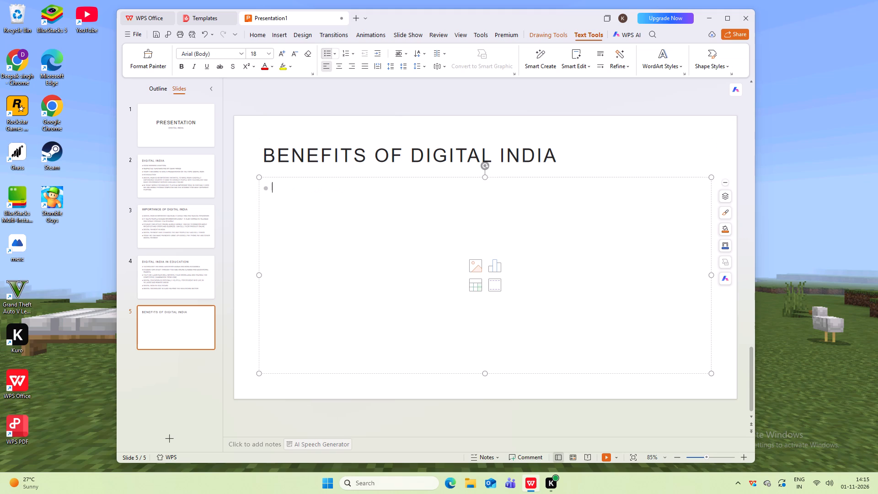
text(THERE ARE MANY BENIFITS)
key(space)
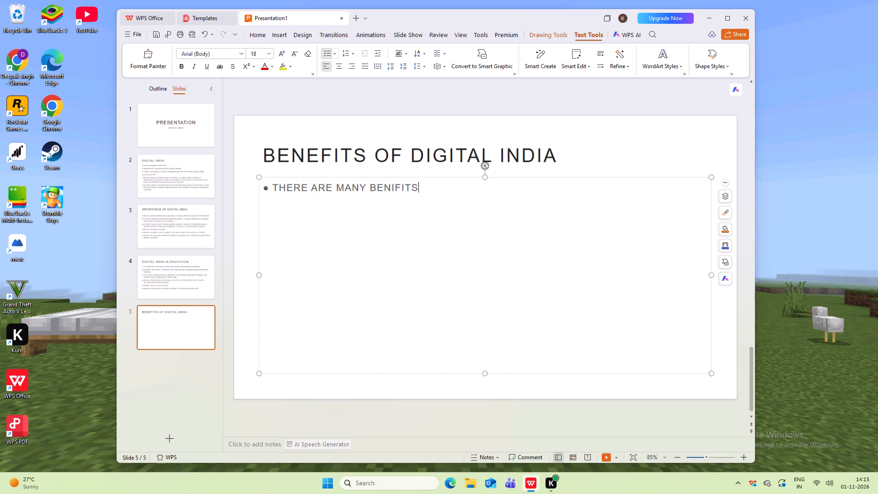
text(OF DIGITAL)
key(space)
text(INDIA)
key(space)
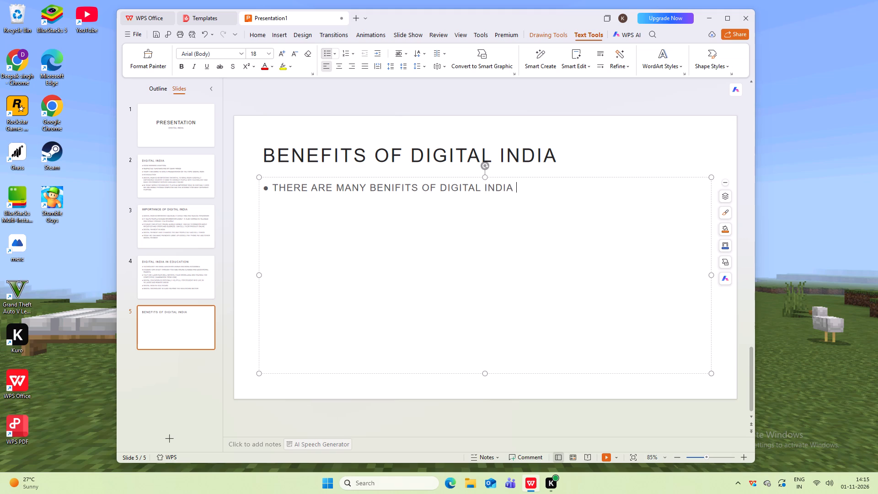
Add a second bullet "1 ST = IT SAVES TIME AND MONEY" to the fifth slide.
key(Return)
text(1 ST)
key(space)
key(shift+plus)
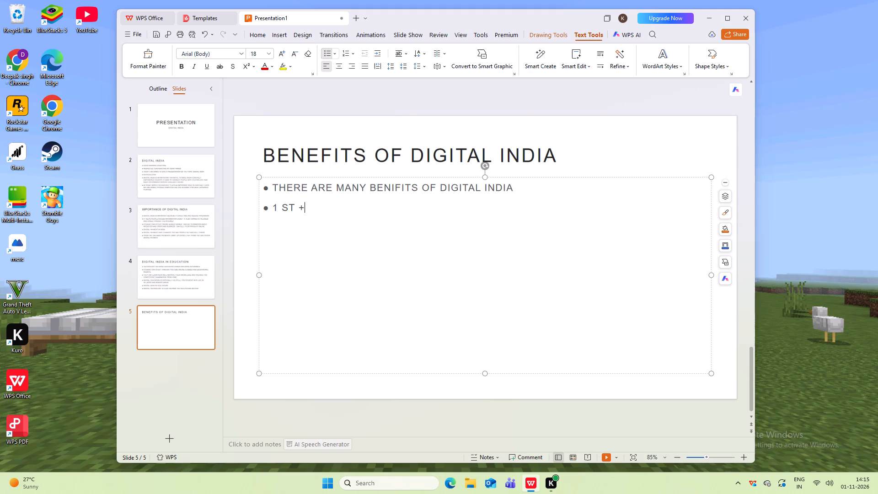
key(BackSpace)
text(=)
key(space)
text(IT SAVES)
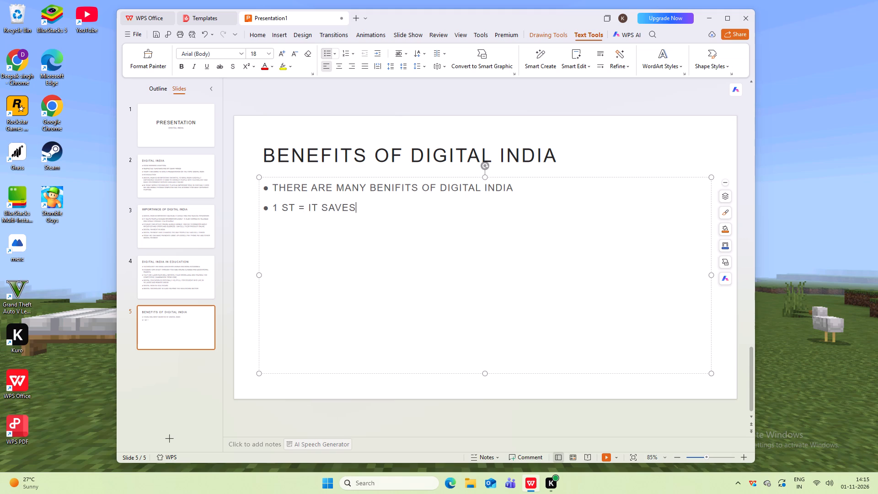
key(space)
text(TIME AND)
key(space)
text(MONEY)
key(space)
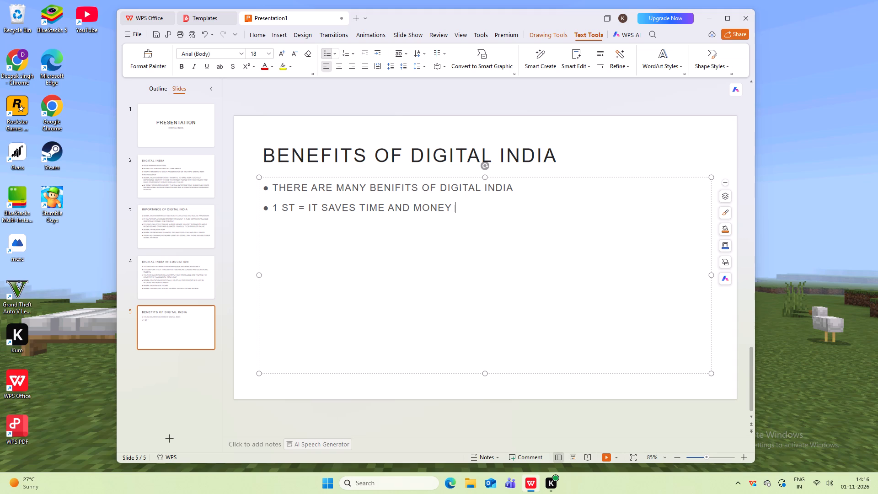
Add a third bullet "2 ND = IT PROVIDE EASY ACCESS TO INFORMATION" to the fifth slide.
key(Return)
key(2)
key(space)
text(ND =)
key(space)
text(IT PRO)
text(VIDE)
key(space)
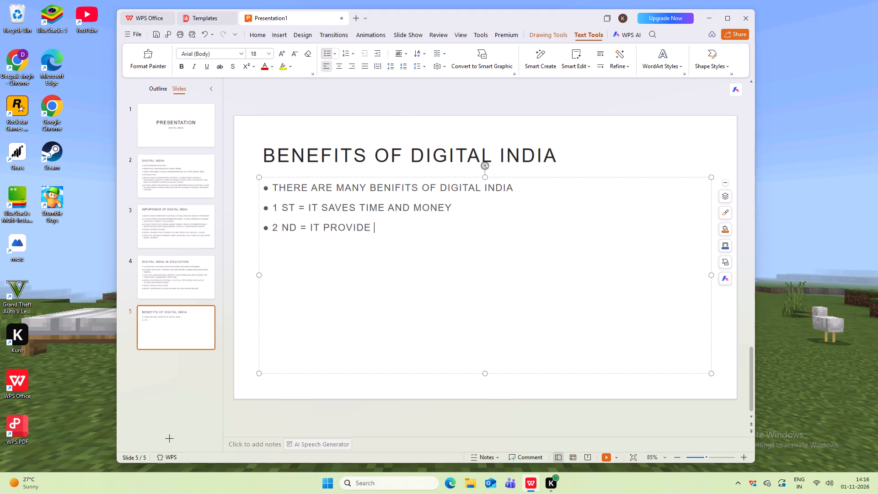
text(EASY)
key(space)
text(ACCES)
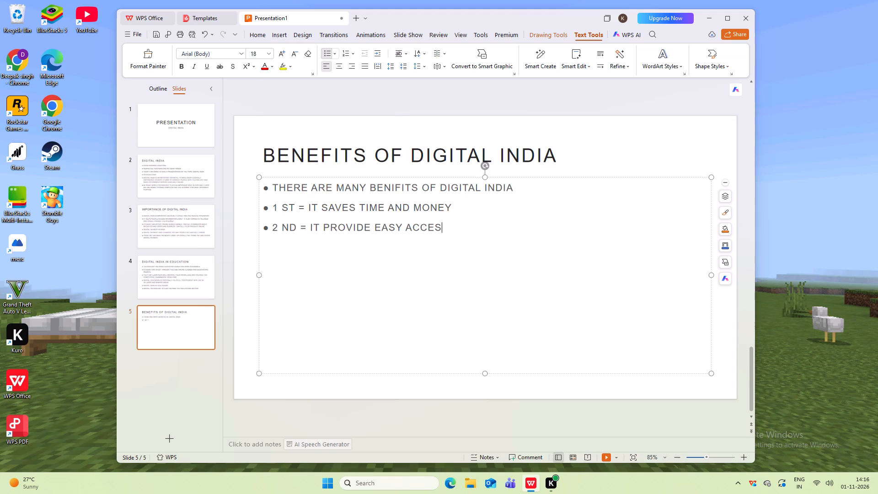
text(S TO INFOR)
text(MATION)
key(space)
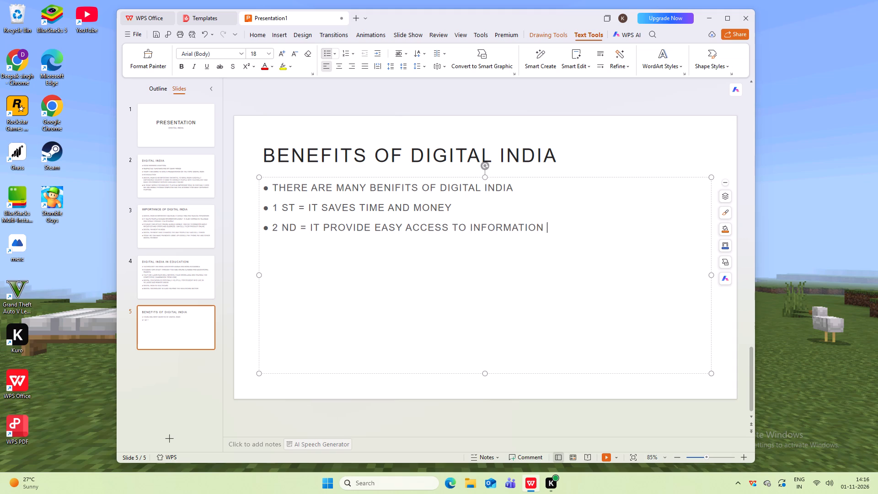
Add a fourth bullet "3 RD = IT PROMOTES ONLINE EDUCATION" to the fifth slide.
key(Return)
key(3)
key(space)
text(ND)
key(BackSpace)
key(BackSpace)
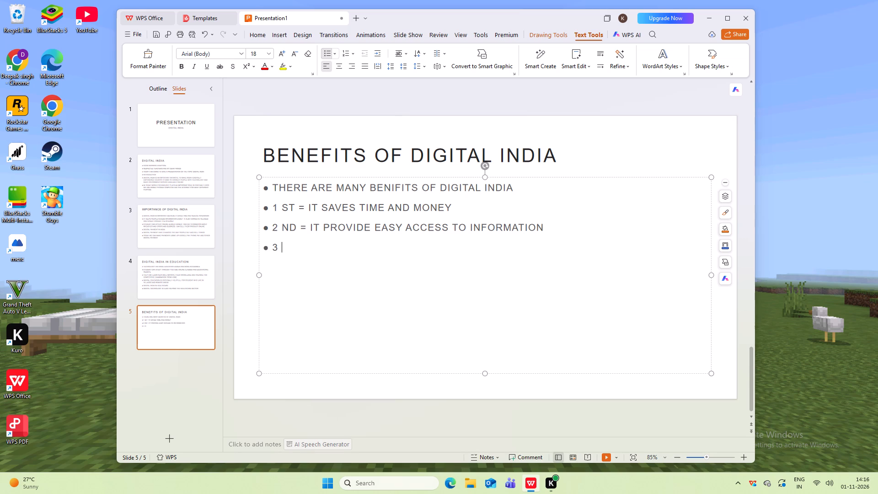
text(RD)
key(space)
key(space)
text(I)
key(BackSpace)
text(=)
key(space)
text(IT PROMOTE)
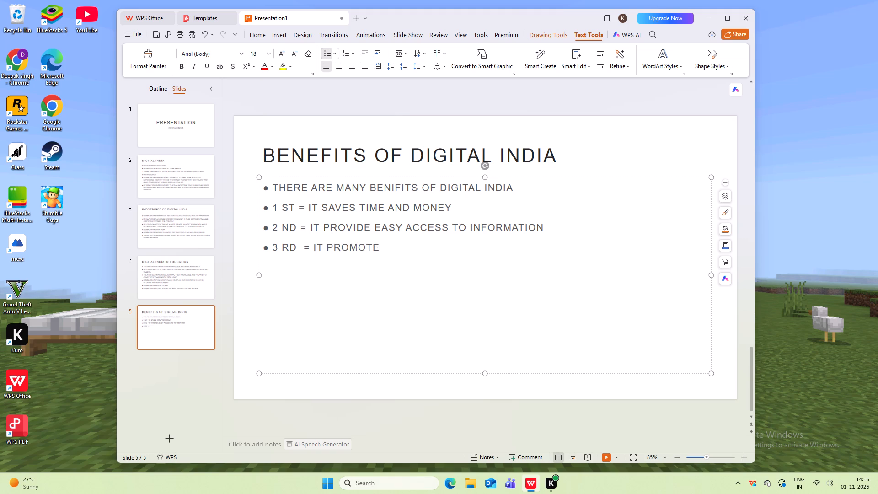
key(space)
key(BackSpace)
key(s)
key(space)
text(ONLINE)
key(space)
text(EDUCATION)
key(space)
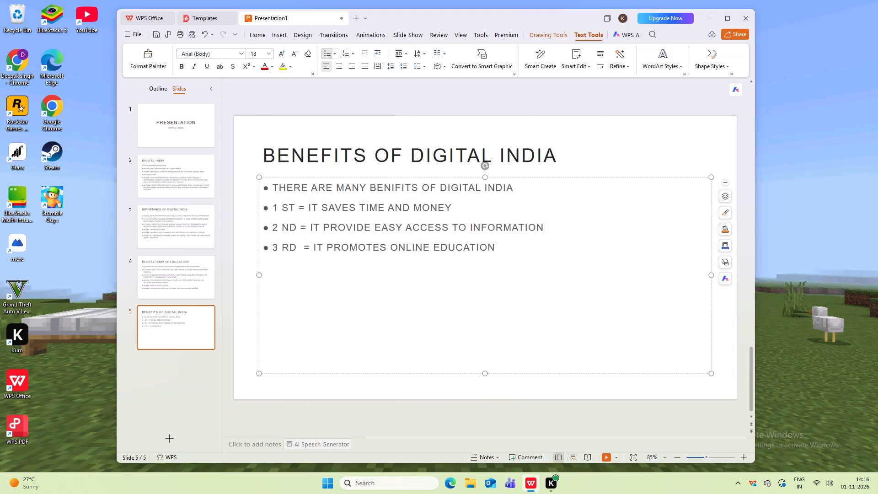
Add a fifth bullet "4 TH = IT SUPPORT DIGITAL PAYMENT" to the fifth slide.
key(Return)
text(4 TH)
key(space)
text(=)
key(space)
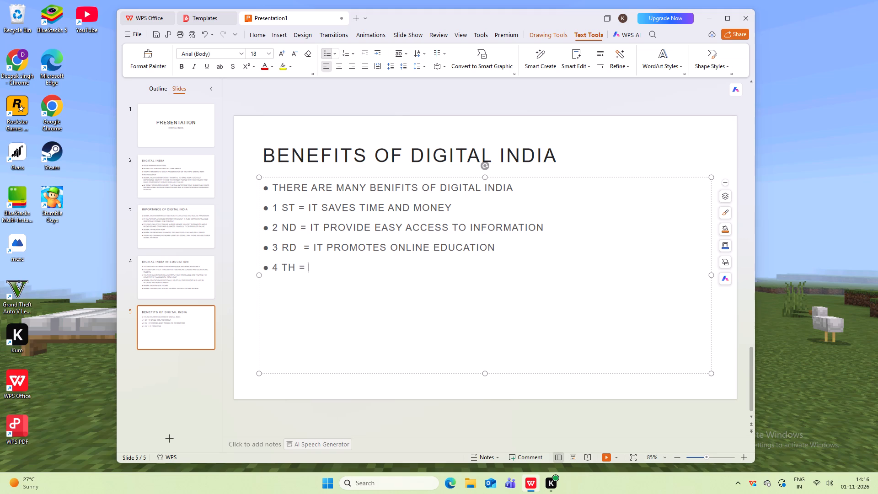
text(IT)
key(space)
text(SUPPORT)
key(space)
text(DIGITAL)
key(space)
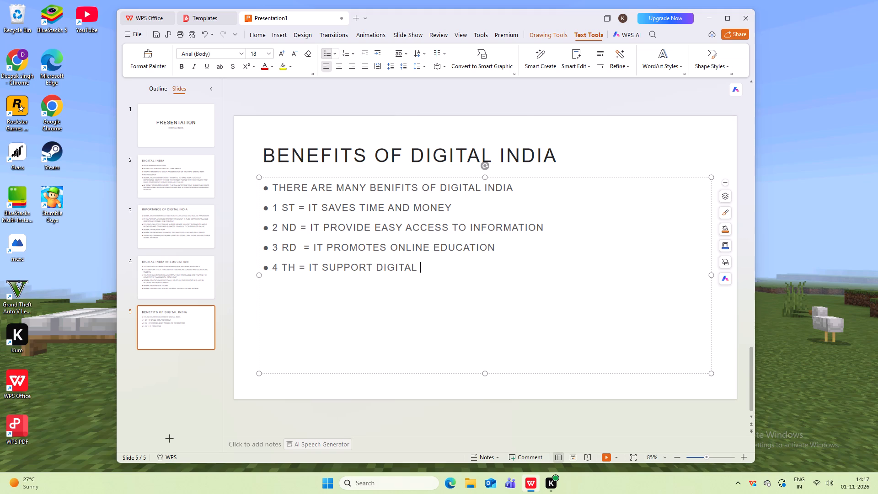
text(PAYMENT)
key(space)
Add a sixth bullet "5 TH = IT CREATES NEW JOB OPPORTUNITY" to the fifth slide.
key(Return)
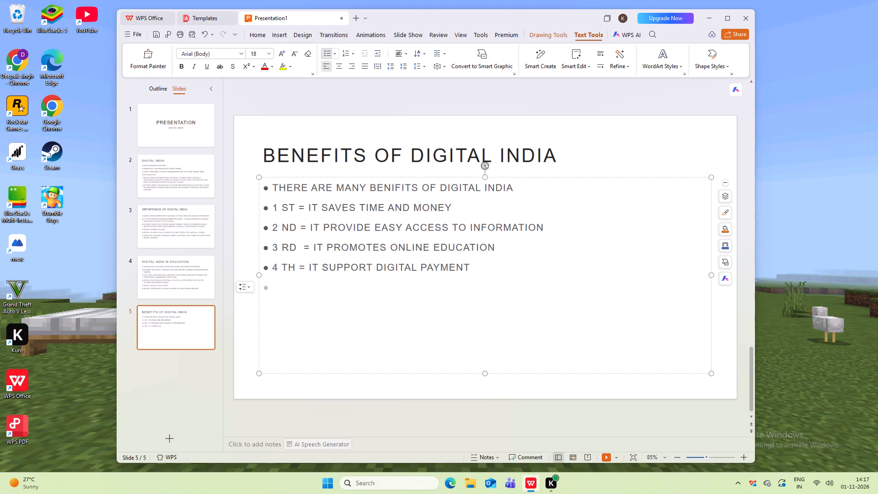
text(5 TH =)
key(space)
text(IT)
key(space)
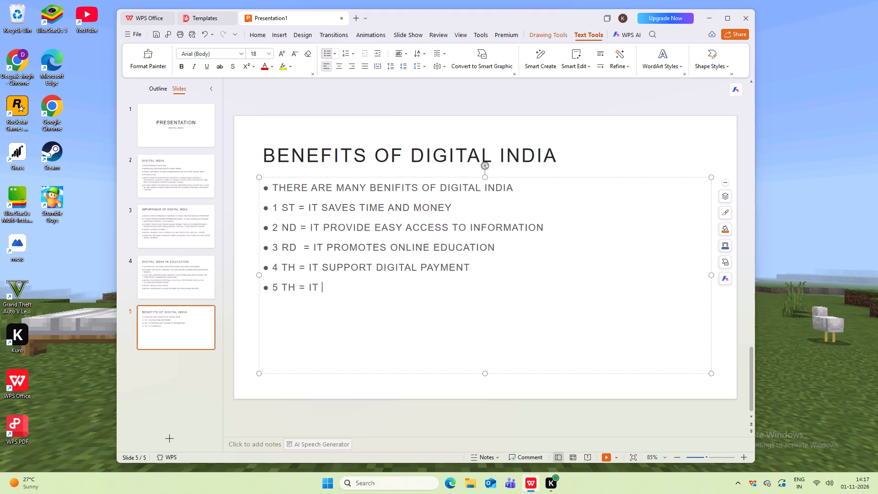
text(CREA)
text(TES)
key(space)
text(NEW JOB)
key(space)
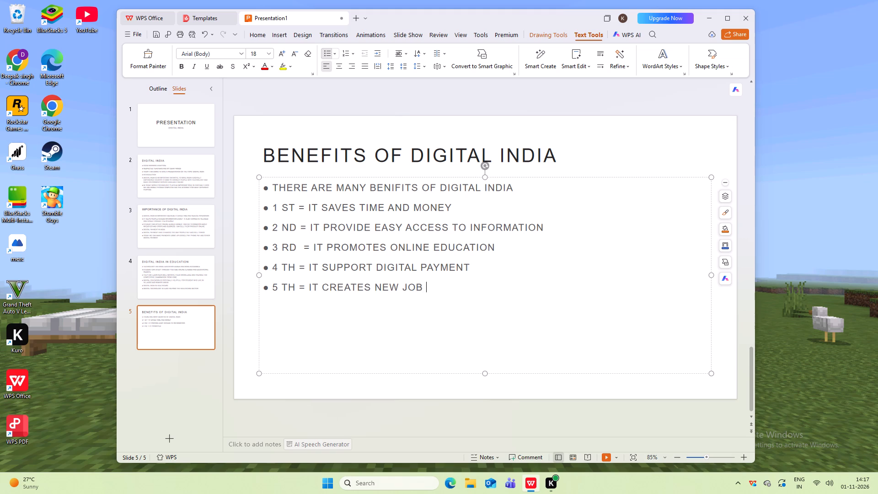
text(OPP)
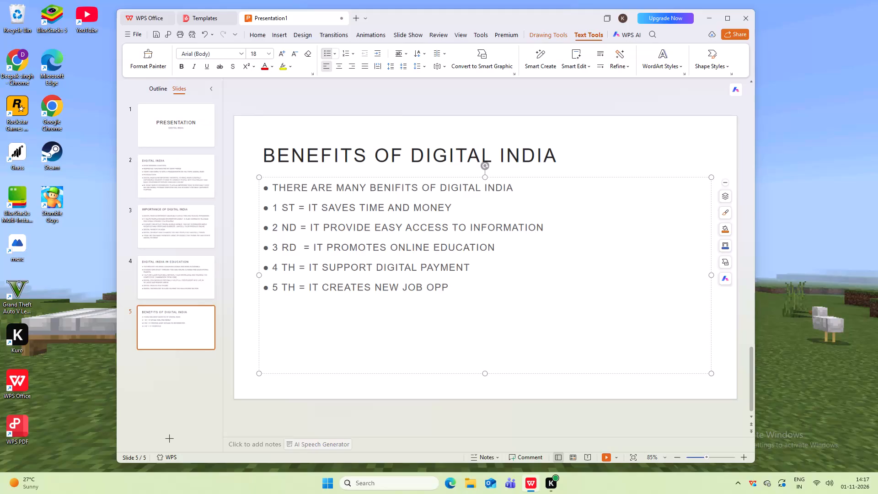
text(ORTUNITY)
key(space)
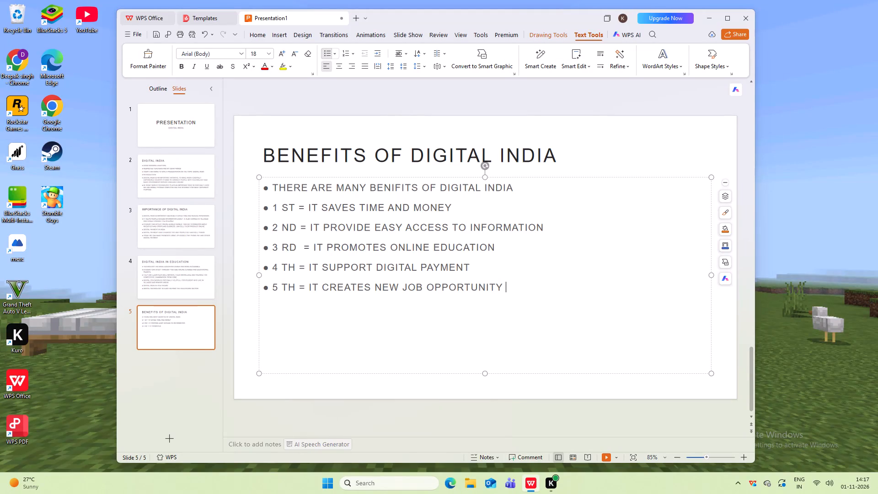
Add a seventh bullet "6 TH = IT CONNECTS RURAL AND URBAN AREAS" to the fifth slide.
key(Return)
text(6 TH)
key(space)
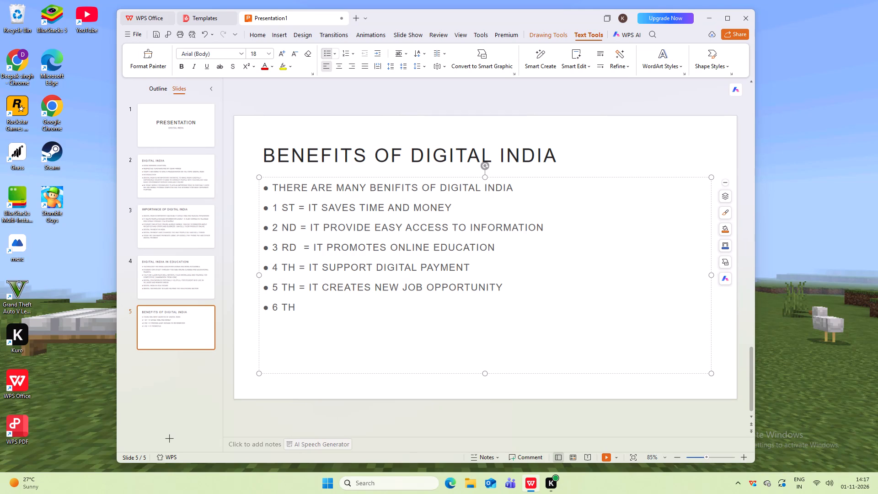
text(=)
key(space)
text(IT)
key(space)
text(CONNECT)
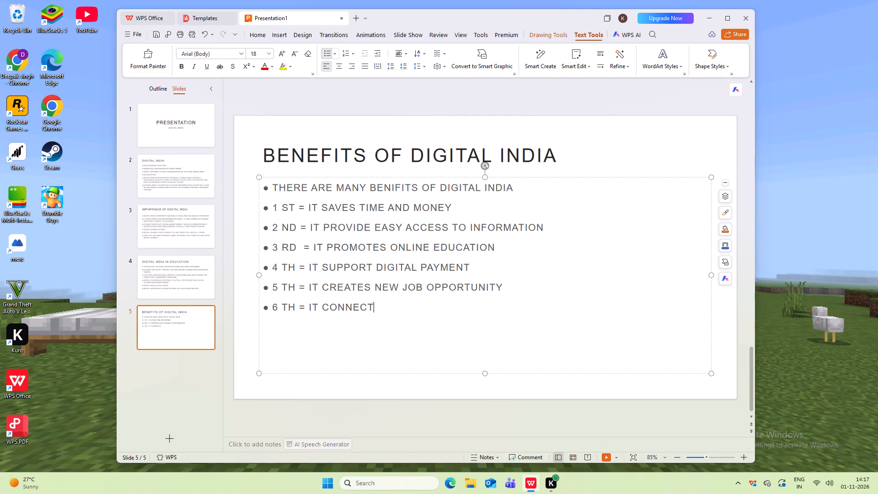
text(S RU)
text(RAL)
key(space)
text(AND)
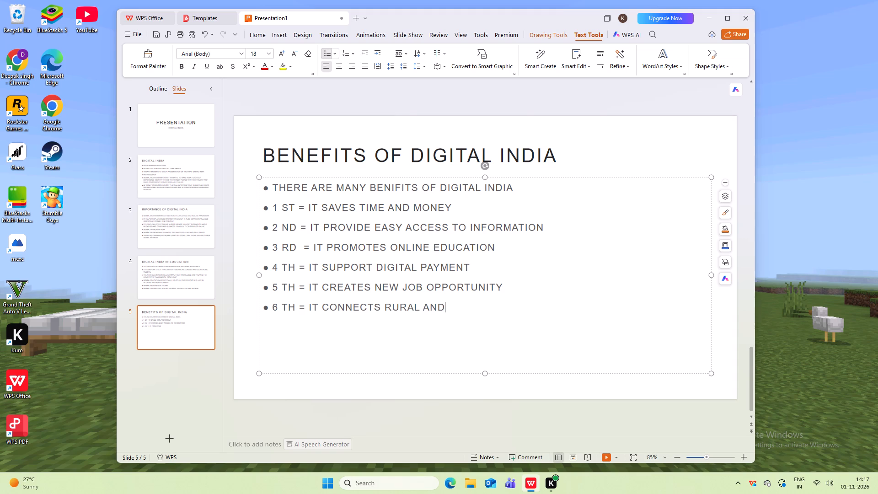
key(space)
text(URBAN AREAS)
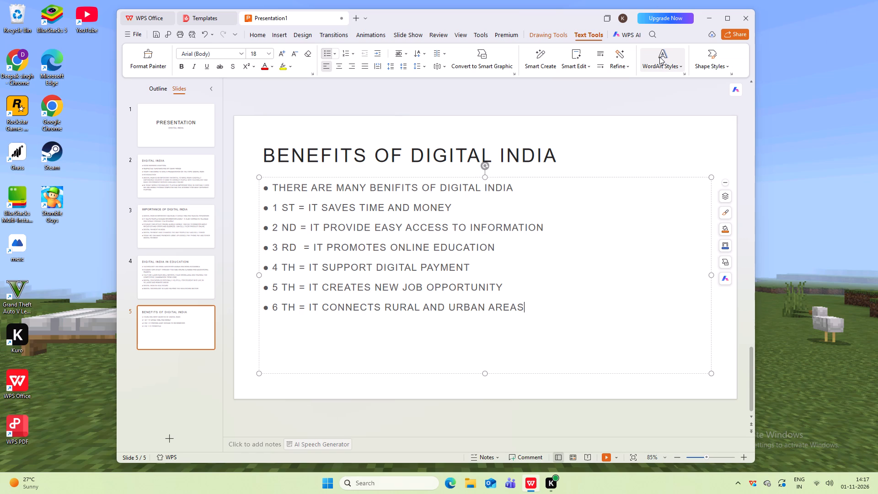
key(space)
Add an eighth bullet "7 TH = IT MAKES GOVERNMENT SERVICE MORE ACCESIBLE" to the fifth slide.
key(Return)
text(7 TH)
key(space)
key(equal)
key(space)
text(IT MAKES)
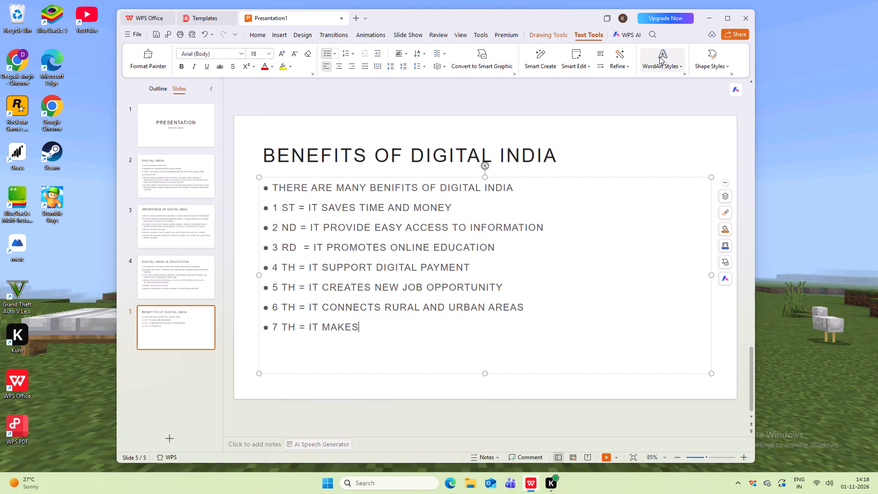
key(space)
text(GOVERNMENT)
key(space)
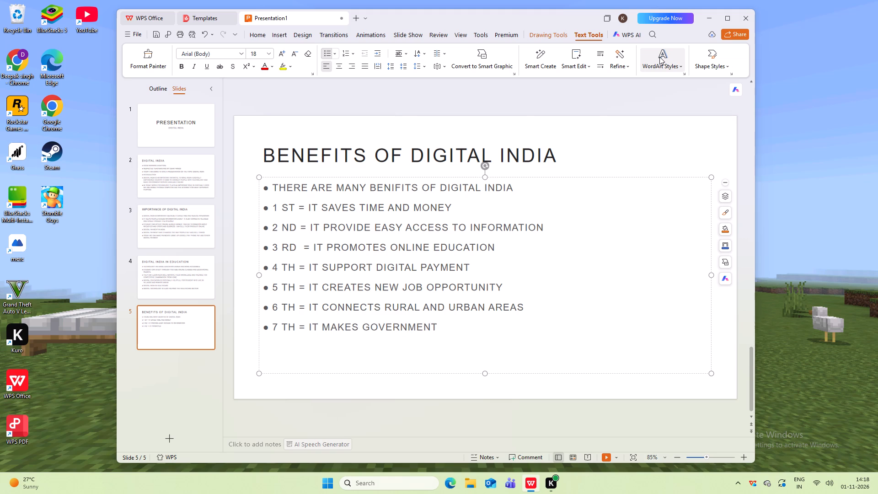
text(SERVICE)
key(space)
text(MORE ACCESIBLE)
key(space)
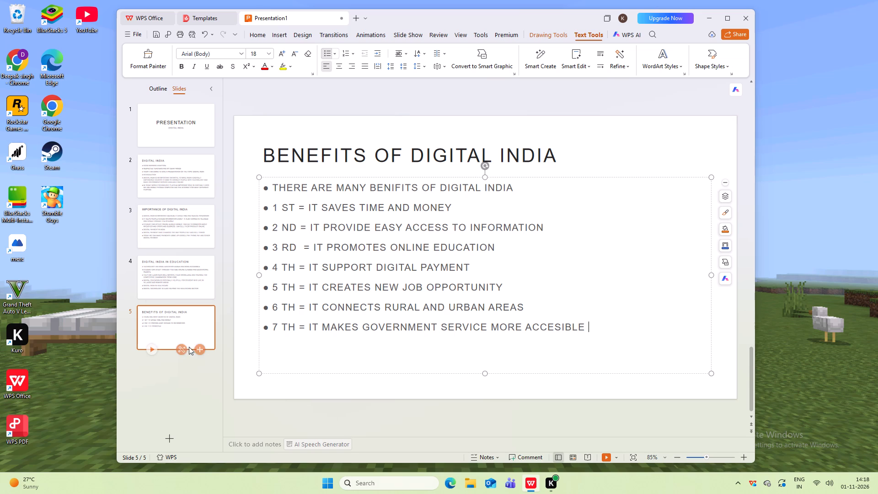
Add a sixth slide after the benefits slide and title it "DISADVANTAGES AND CHALLENGES".
click(203, 349)
click(215, 369)
click(306, 162)
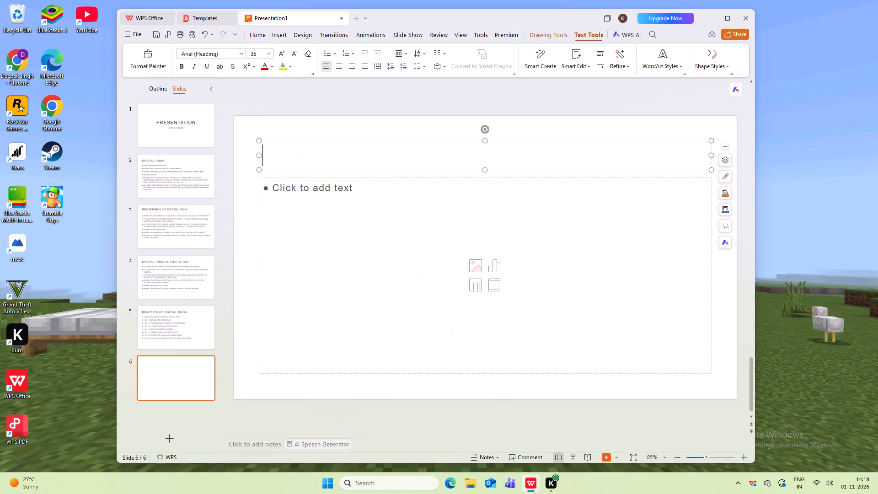
text(DISA)
key(d)
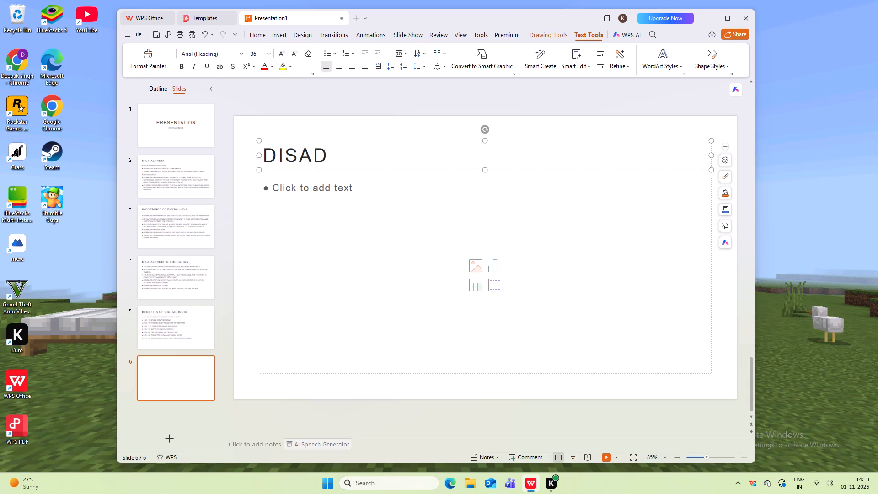
text(VANTAGES)
key(space)
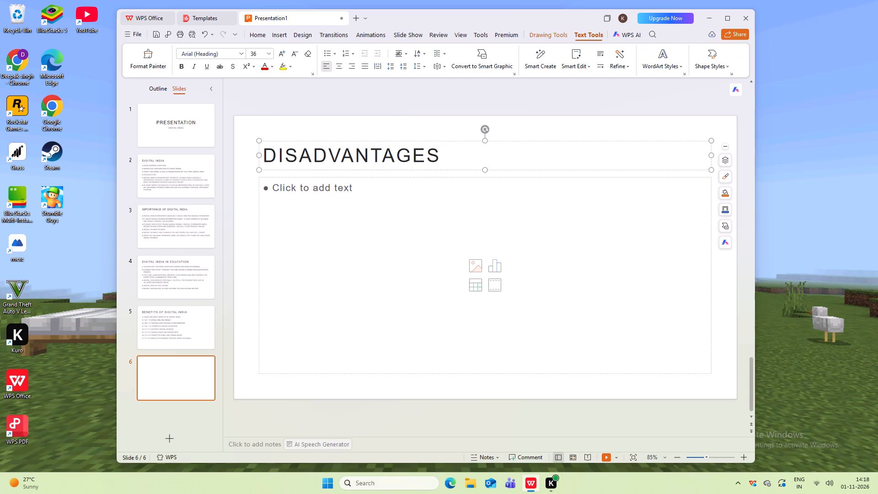
text(AND CHA)
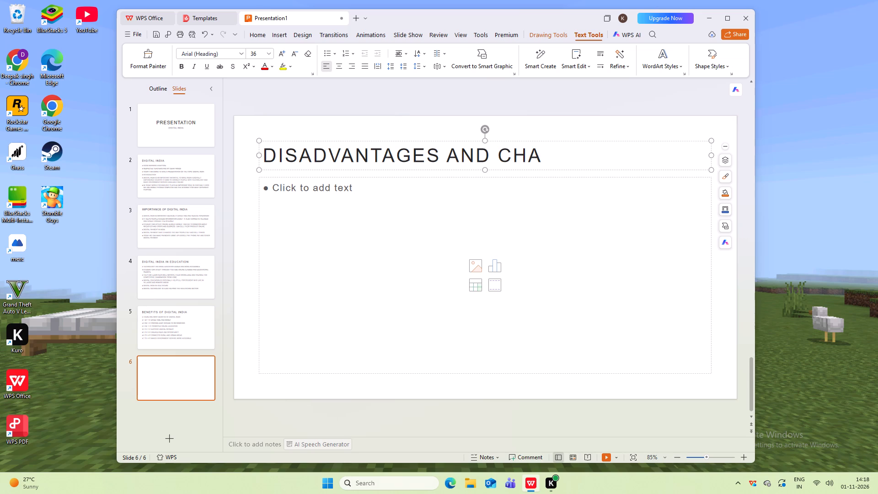
text(LLENGES)
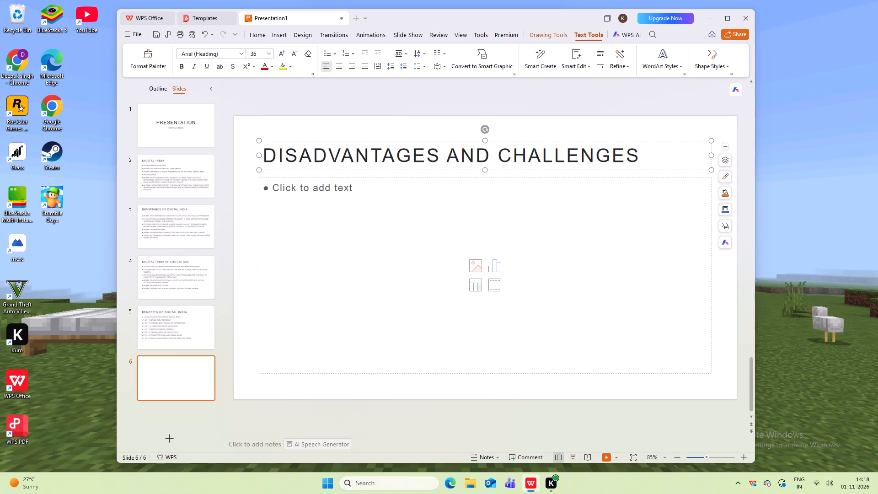
key(space)
Add the first bullet "ALTHOUGH DIGITAL INDIA HAS MANY BENEFITS IT ALSO HAS SOME CHALLENGES" to the sixth slide.
click(350, 212)
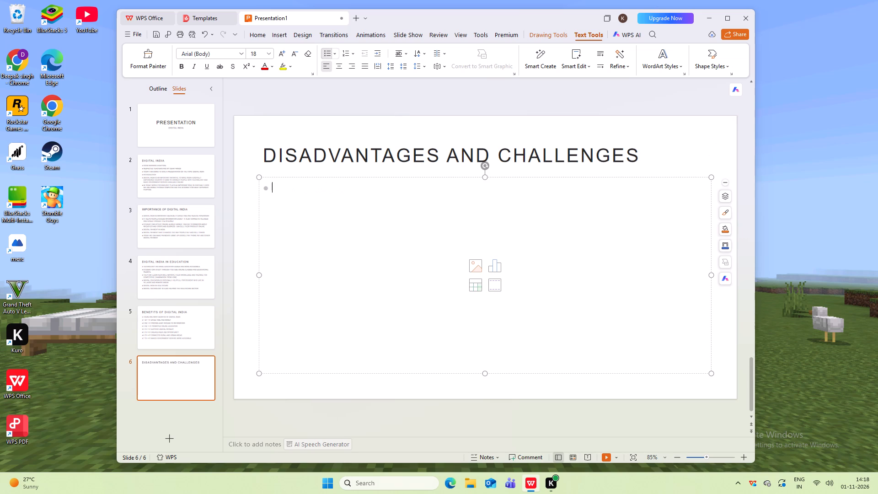
key(a)
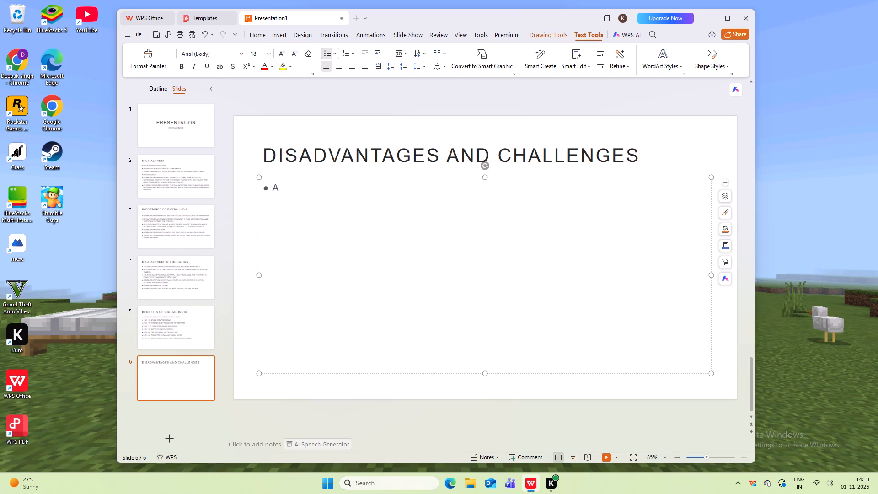
text(LTH)
text(OU)
text(GH D9)
key(BackSpace)
text(IGITAL)
key(space)
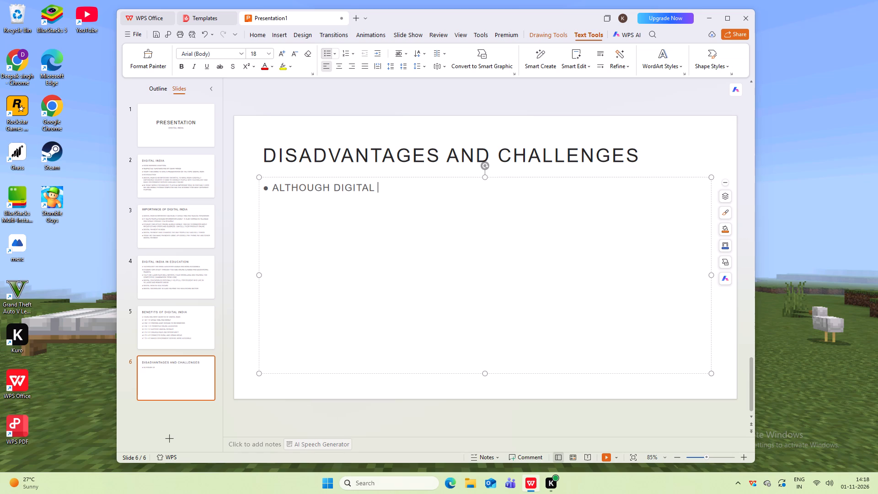
text(INDIA)
key(space)
text(HAS)
key(space)
text(MANY)
key(space)
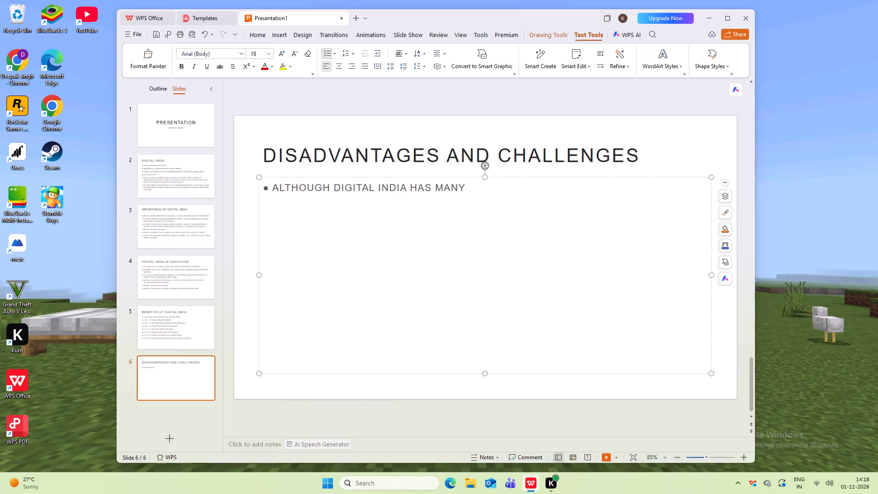
text(BE)
text(NE)
text(FITS)
key(space)
text(IT)
key(space)
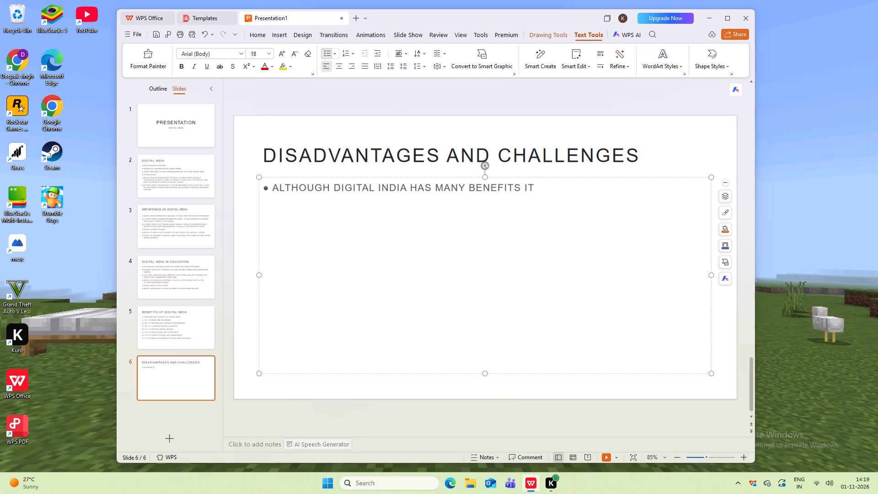
text(ALSO)
key(space)
text(HAS SOME)
key(space)
text(CHALLE)
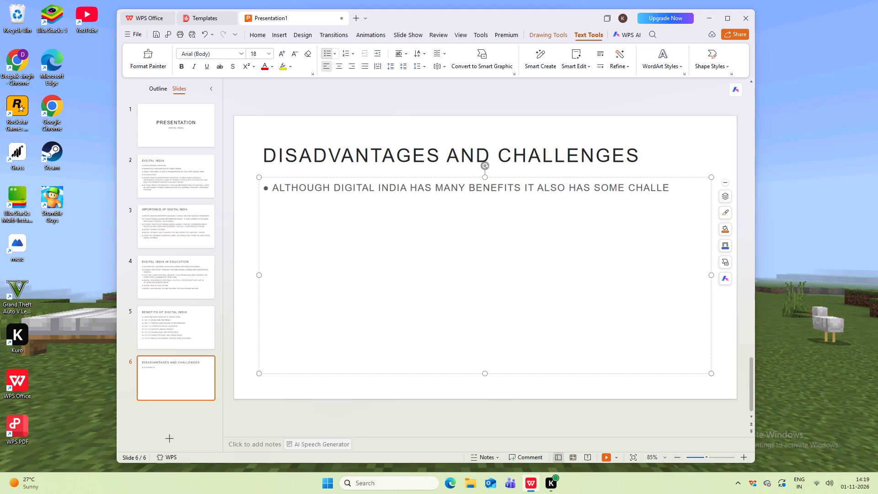
text(NGES)
key(space)
Add a second bullet "MANY PEOPLE IN RURAL AREAS STILL DO NOT HAVE PROPER INTERNET ACCESS" to the sixth slide.
key(Return)
text(MANY)
key(space)
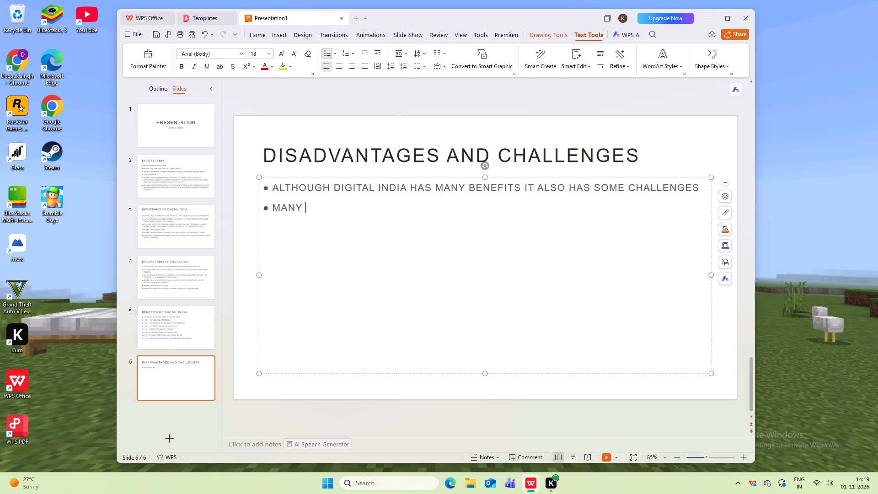
text(PEOPLE)
key(space)
text(I)
text(N)
key(space)
text(RURAL)
key(space)
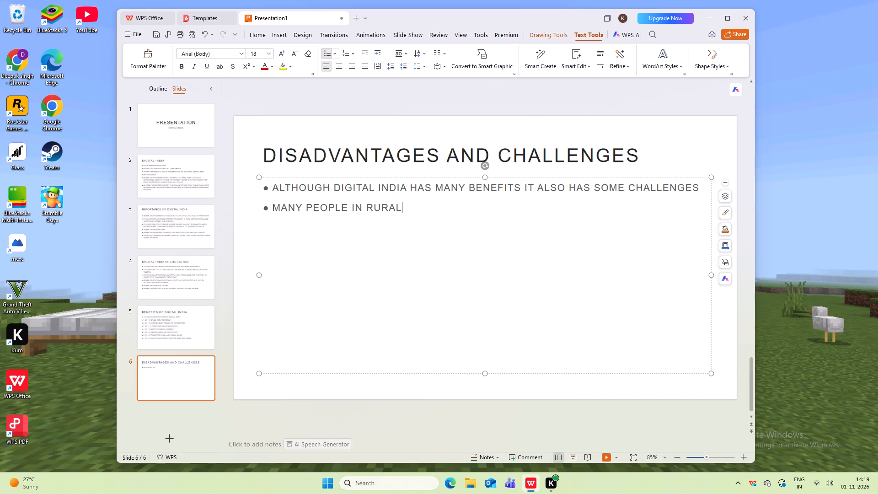
text(AREAS)
key(space)
text(STILL)
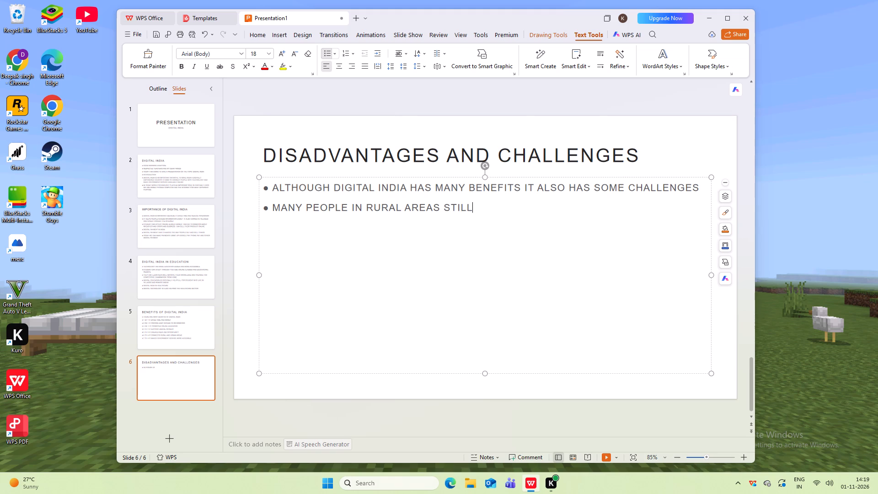
key(space)
text(DO NOT)
key(space)
text(HAVE)
key(space)
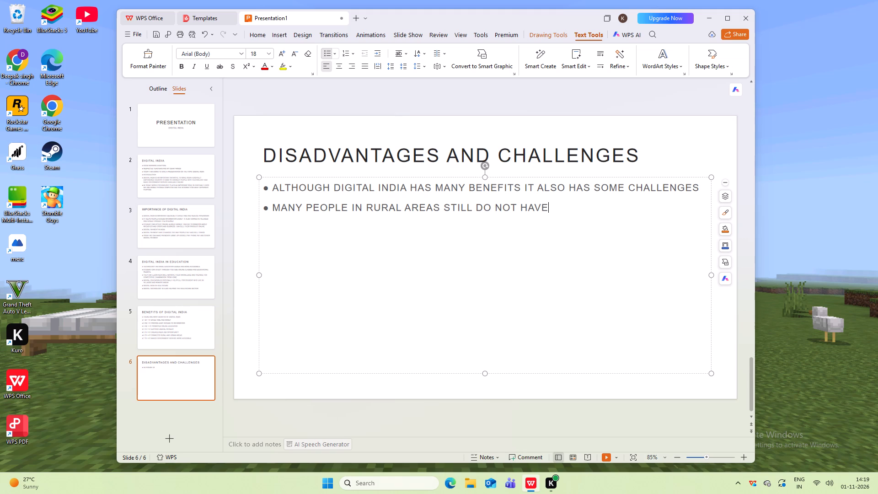
text(PROPER)
key(space)
text(INTERNET)
key(space)
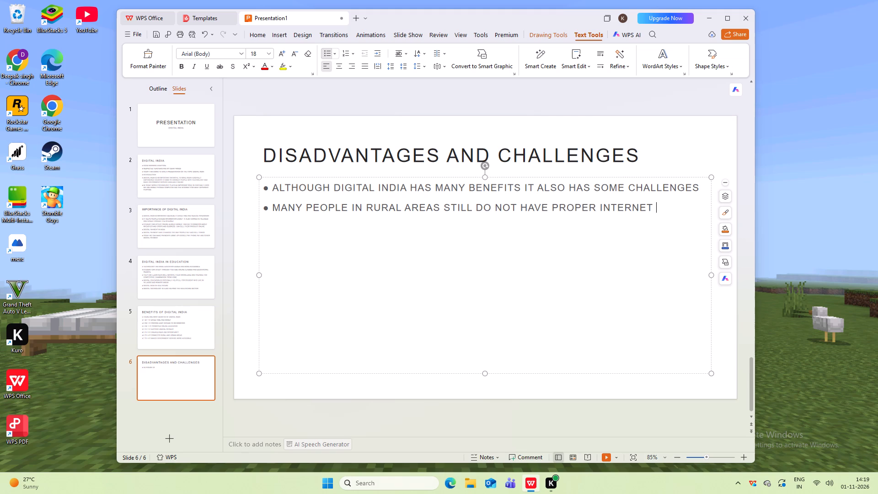
text(ACCESS)
key(space)
Add a third bullet "SOME PEOPLE DO NOT KNOW HOW TO USE DIGITAL TECHNOLOGY" to the sixth slide.
key(Return)
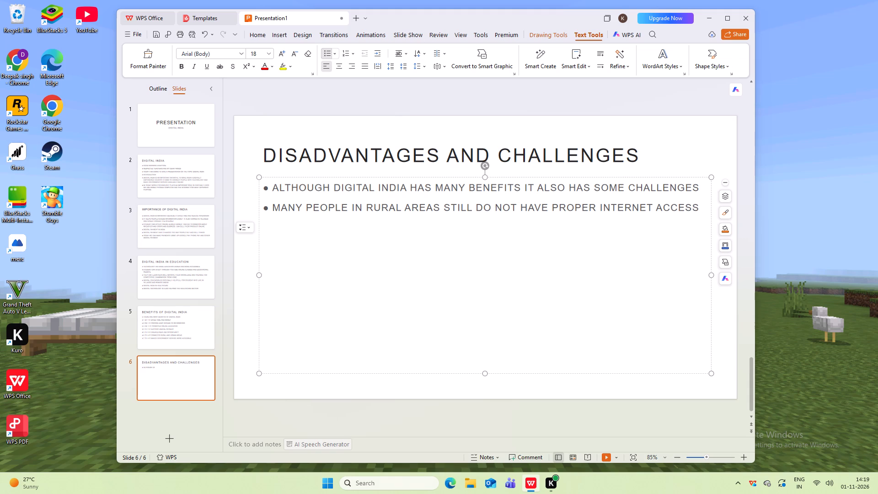
text(SOME)
key(space)
text(PEOPLE)
key(space)
text(DO NOT)
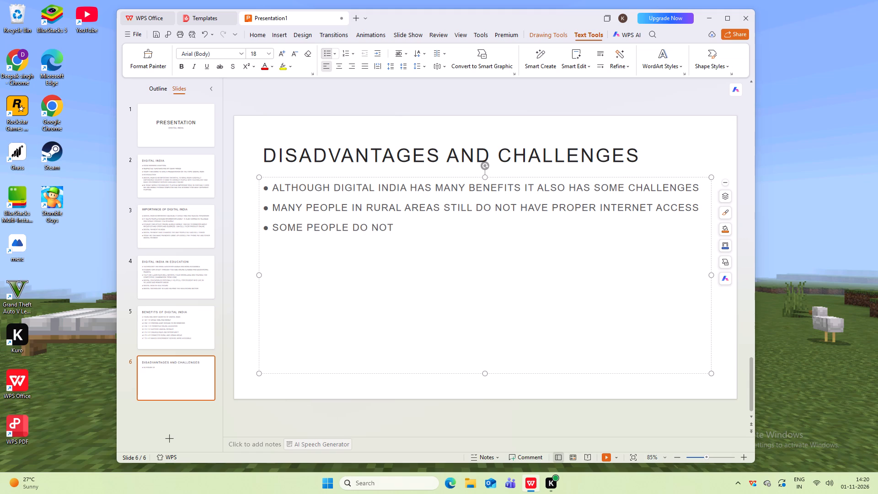
key(space)
text(KNOW)
key(space)
text(HOW)
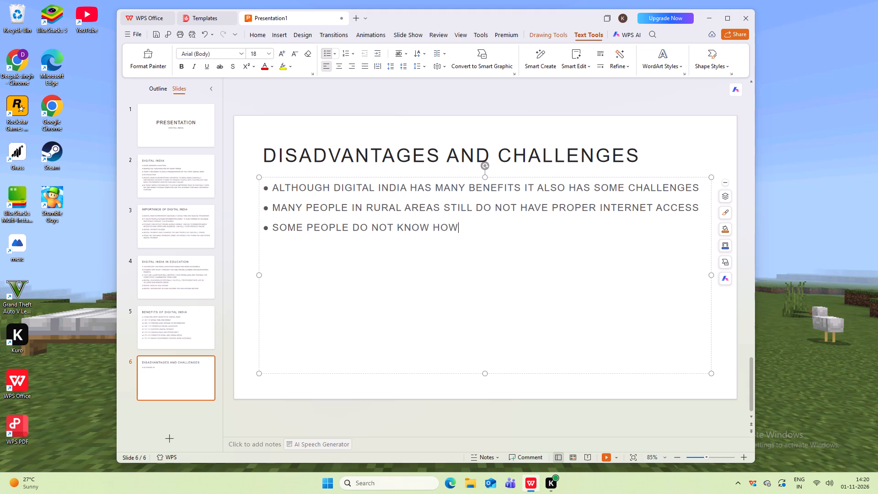
key(space)
text(TO USE)
key(space)
text(DIGITAL)
key(space)
key(t)
key(e)
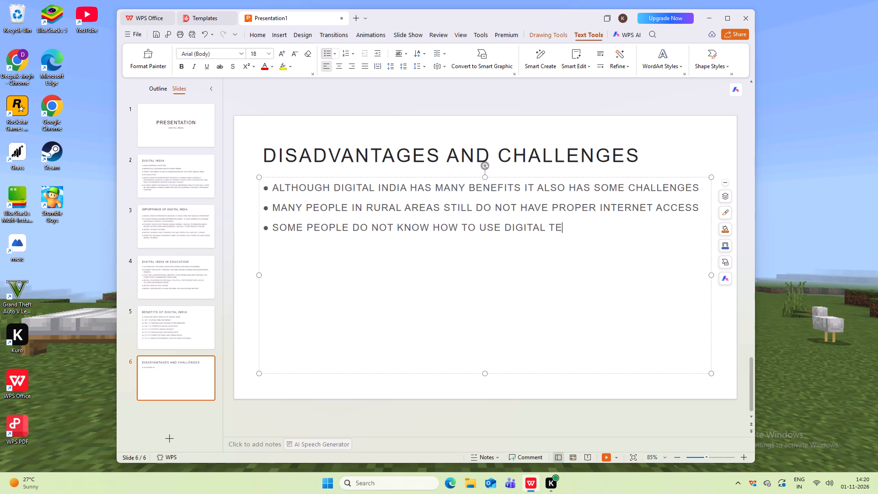
key(c)
key(h)
key(n)
key(o)
key(l)
key(o)
text(GY)
key(space)
Add a fourth bullet "ONLINE FROUD HACKING AND CYBERCRIME ARE ALSO SERIUS PROBLEM" to the sixth slide.
key(Return)
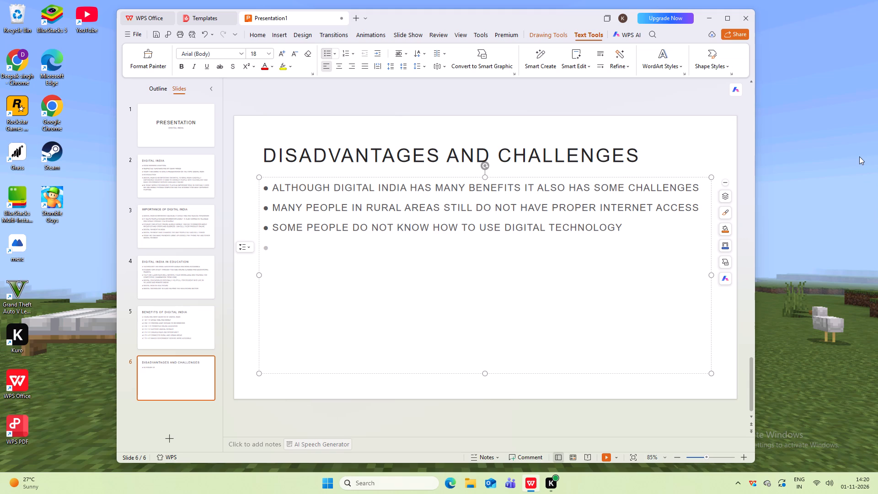
text(ONLINE FROUD)
key(space)
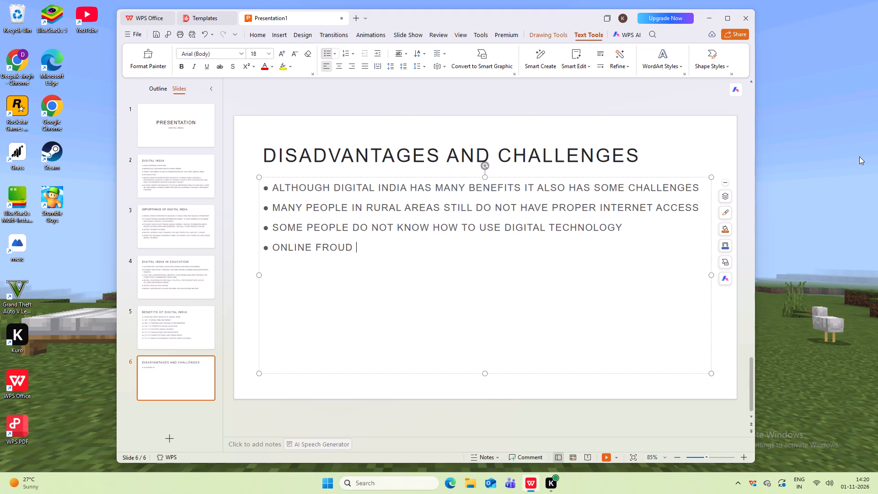
text(HACKING)
key(space)
text(AND CYBER)
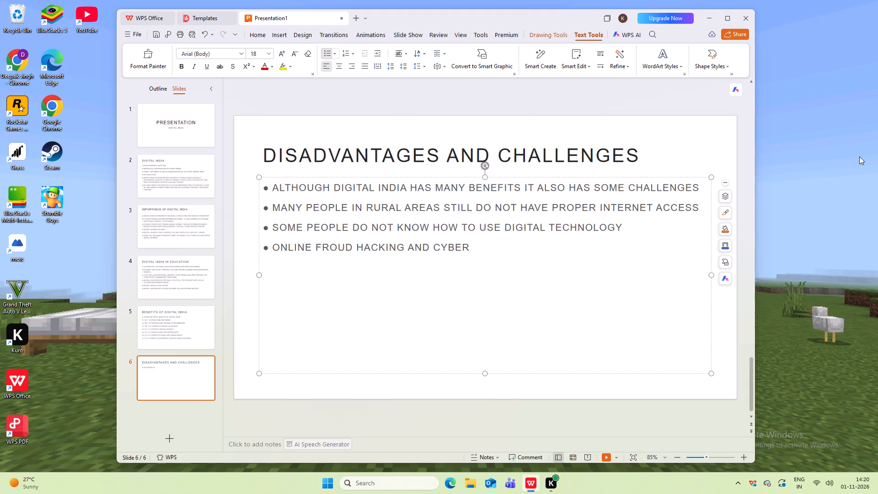
key(c)
text(RIME)
key(space)
text(ARE ALSO)
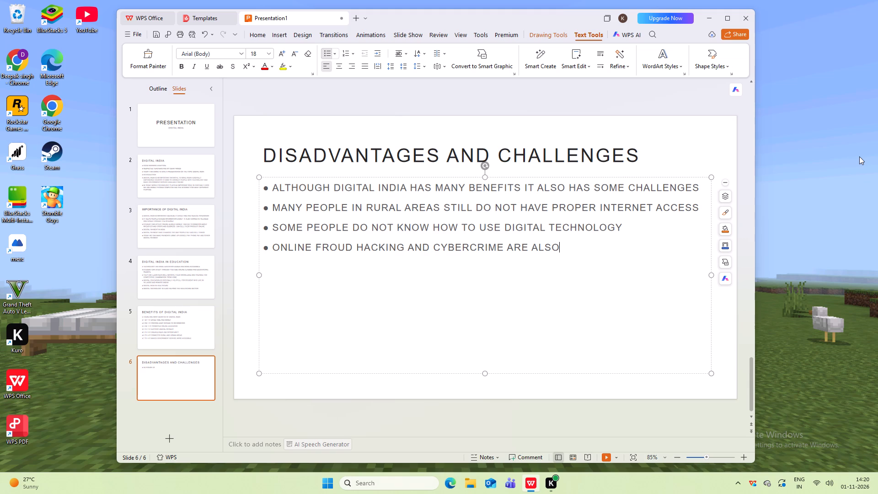
key(space)
text(SERIUS)
key(space)
text(PROBLEM)
key(space)
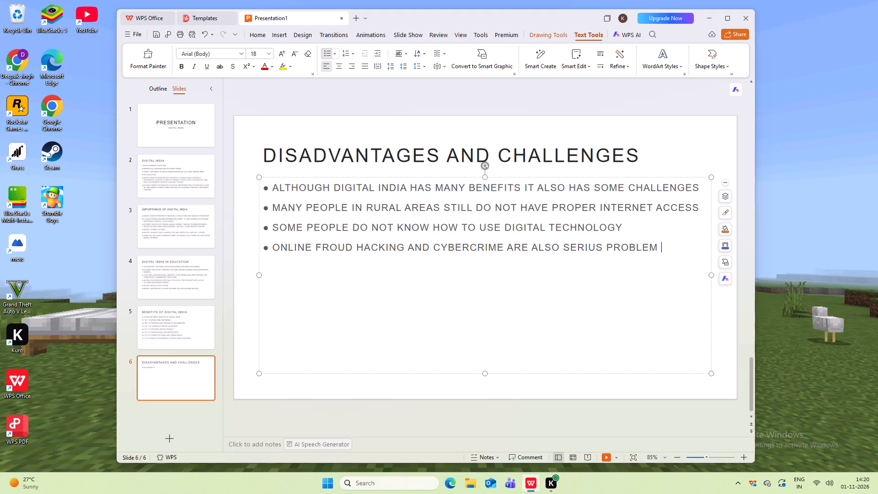
Correct the misspelled word before "PROBLEM" in the sixth slide's fourth bullet to "SERIOUS".
click(585, 246)
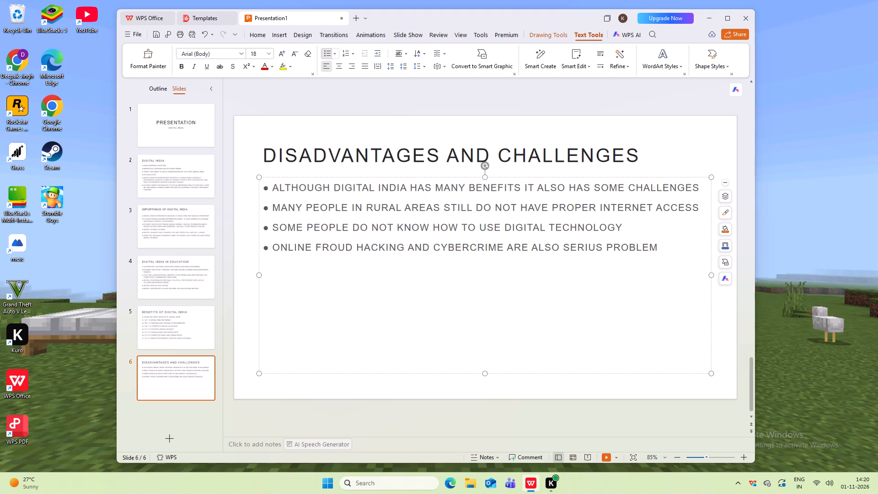
click(589, 247)
key(o)
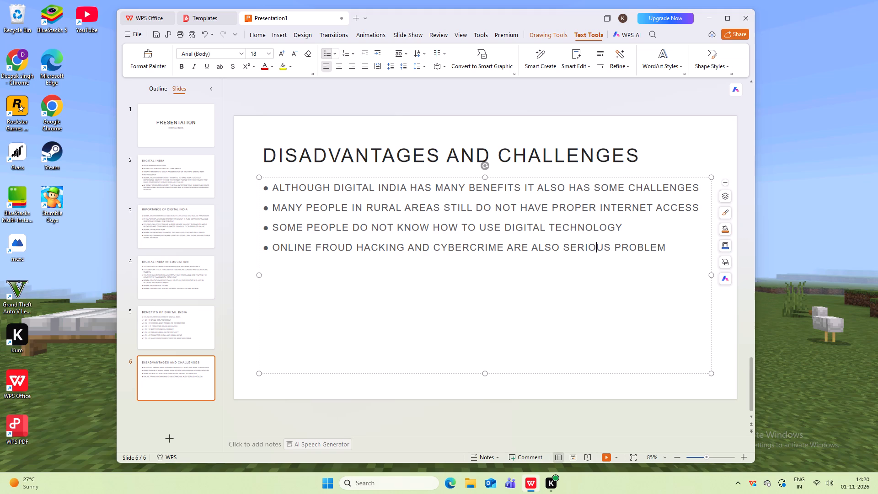
Add a fifth bullet "THEREFORE WE SHOULD USE THE INTERNET CAREFULLY AND NEVER SHARE OTP PASSWORD OR BANKING DETAILS WITH ANYONE" to the sixth slide.
click(672, 246)
key(Return)
text(THEREFOR)
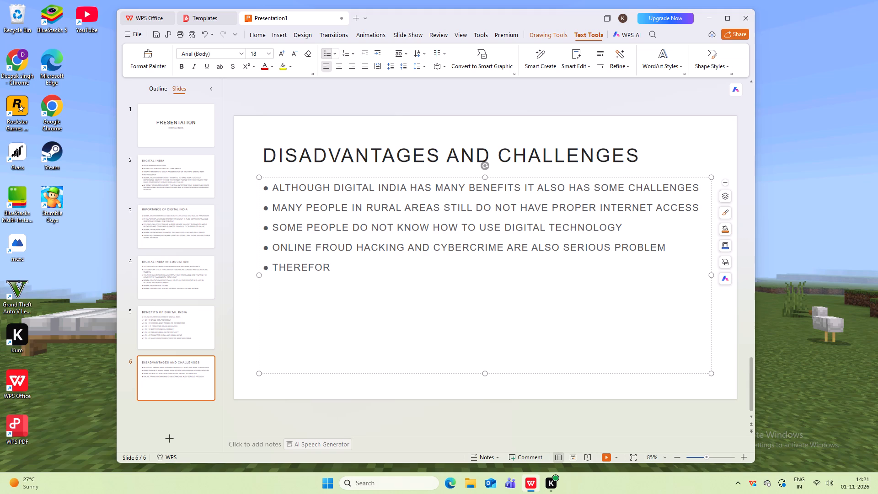
text(E)
key(space)
text(WE SHOULD)
key(space)
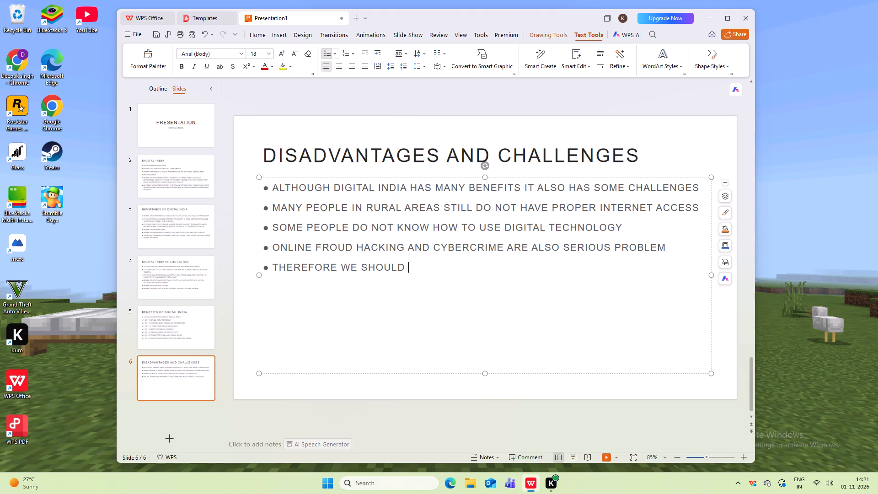
text(USE)
key(space)
text(THE INTERNET)
key(space)
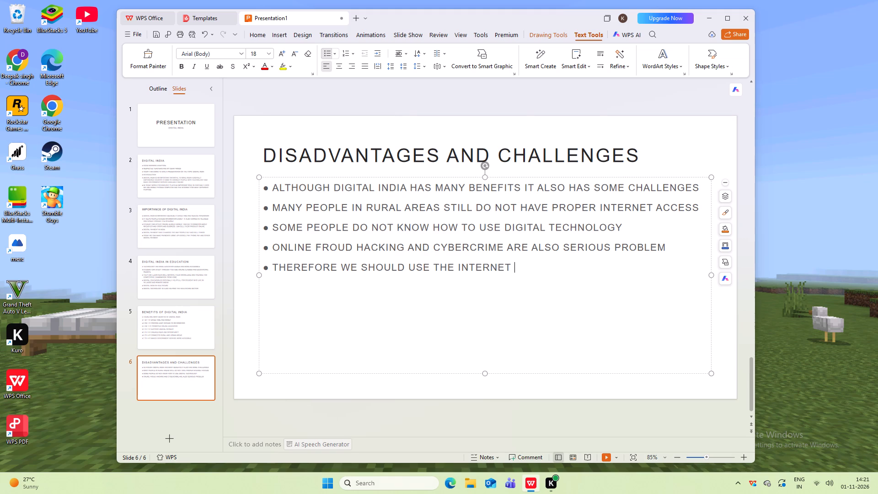
text(CAREFULLY)
key(space)
text(AND NEVER)
key(space)
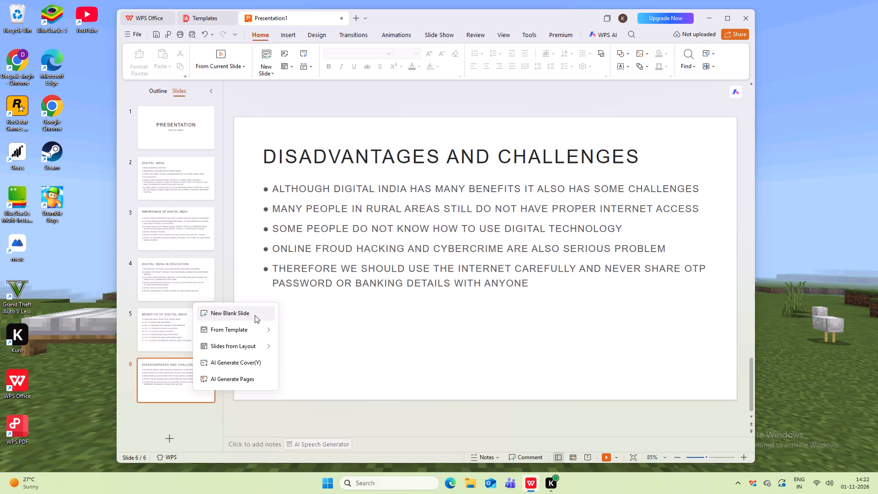
click(255, 315)
click(357, 149)
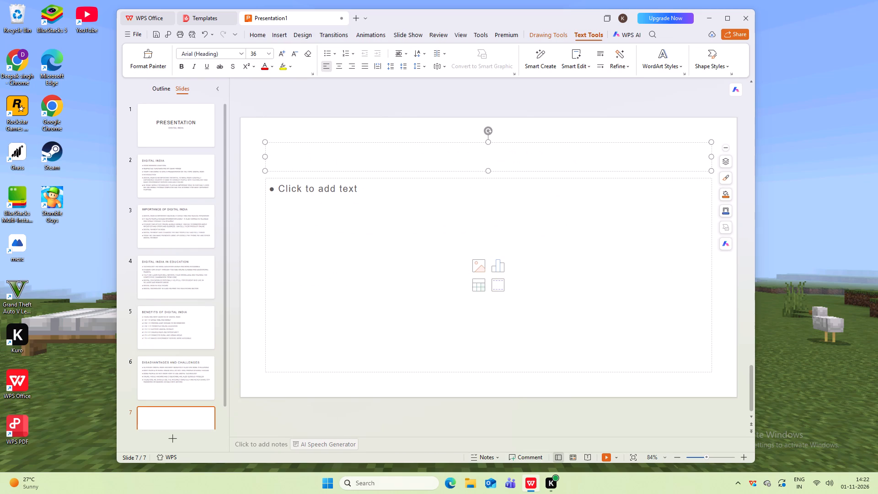
text(FUTURE)
key(space)
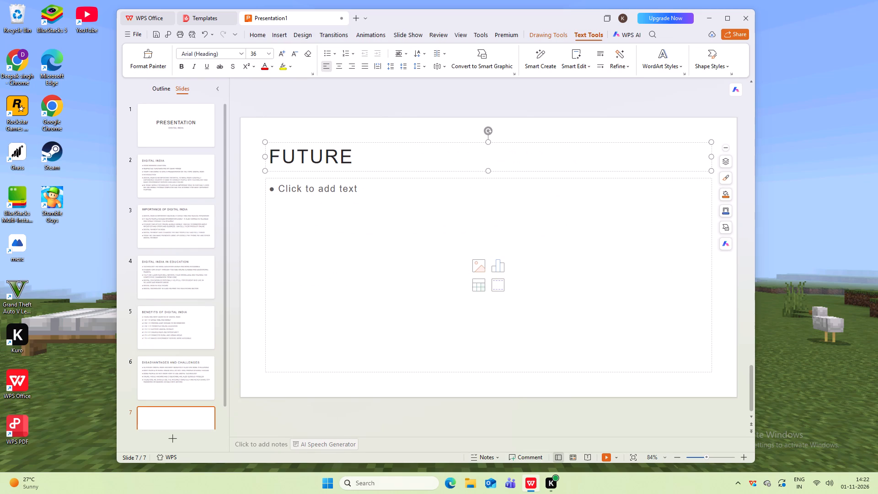
text(OF DIGITAL)
key(space)
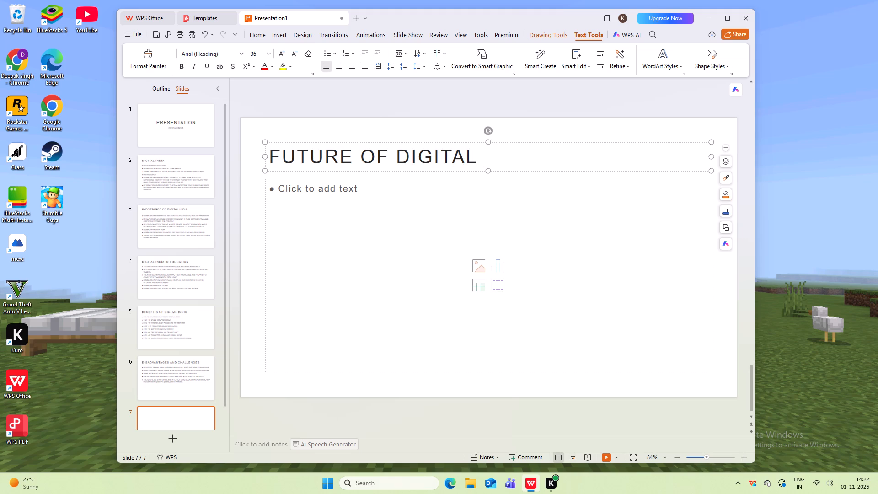
text(INDIA)
key(space)
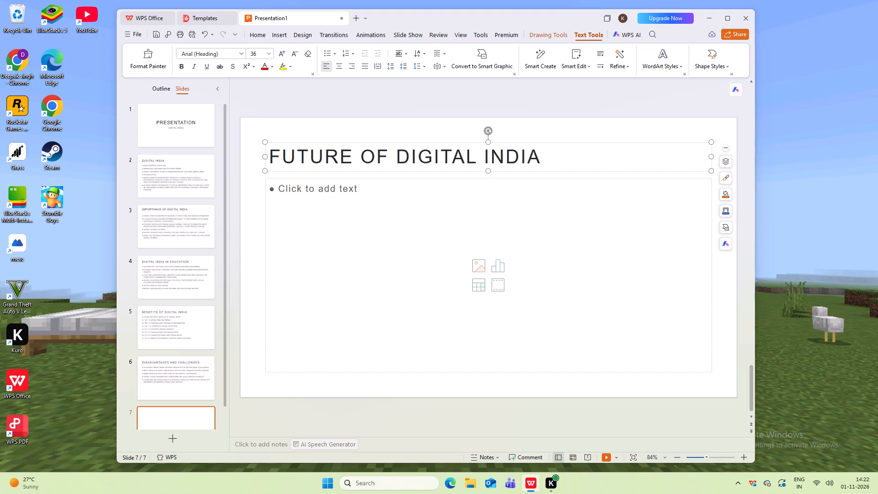
key(Return)
Add the first bullet "THE FUTURE OF DIGITAL INDIA IS FULL OF OPPORTUNIES" to the seventh slide.
click(346, 218)
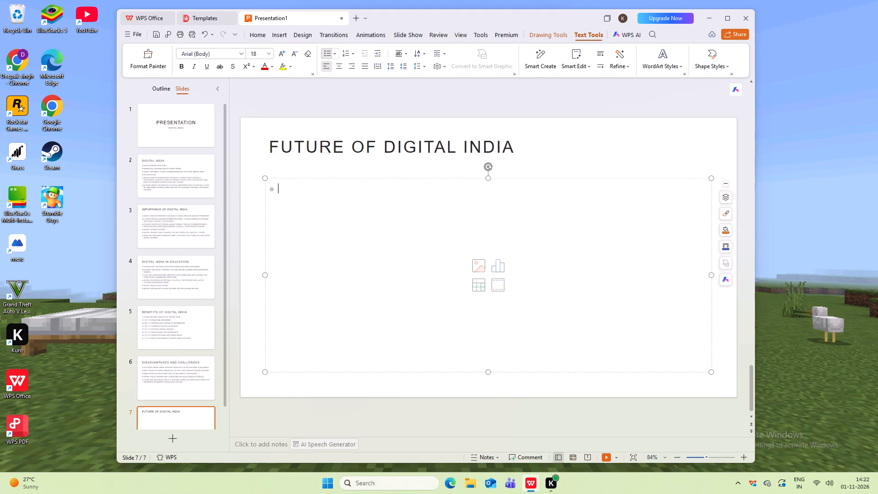
text(THE FUTURE OF DIGITAL INDIA)
key(space)
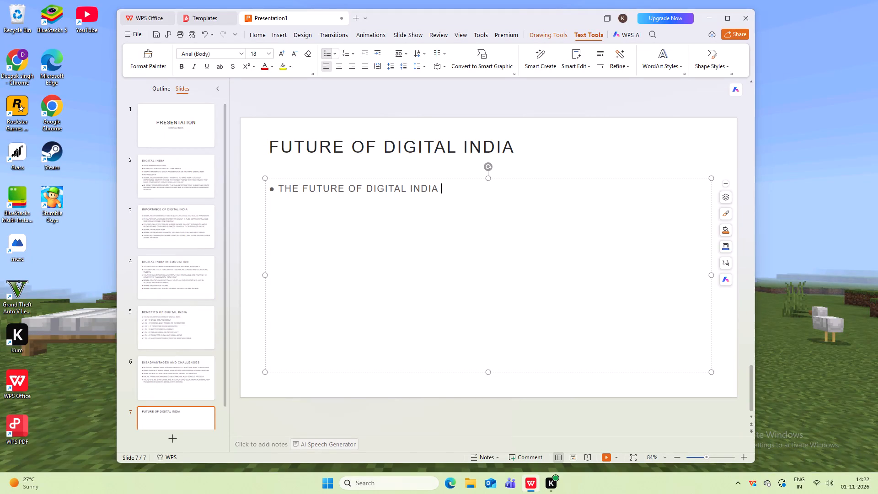
text(IS FULL)
key(space)
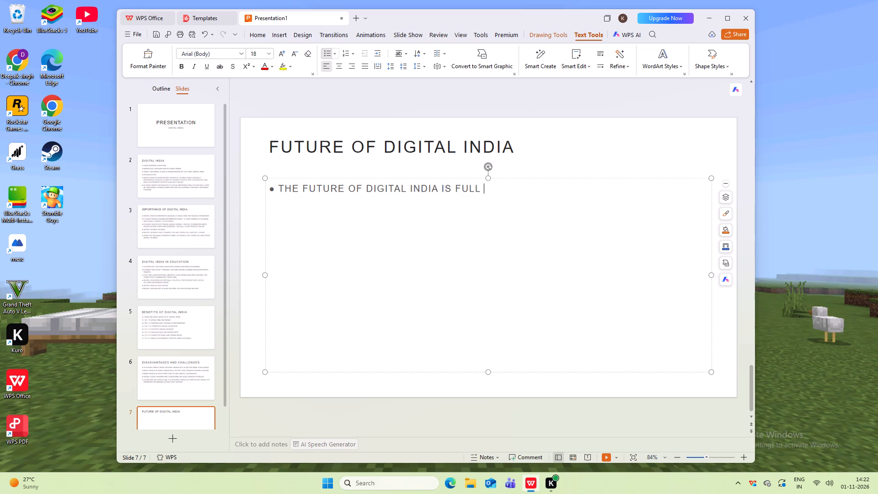
text(OF OPP)
text(ORTUNIES)
key(space)
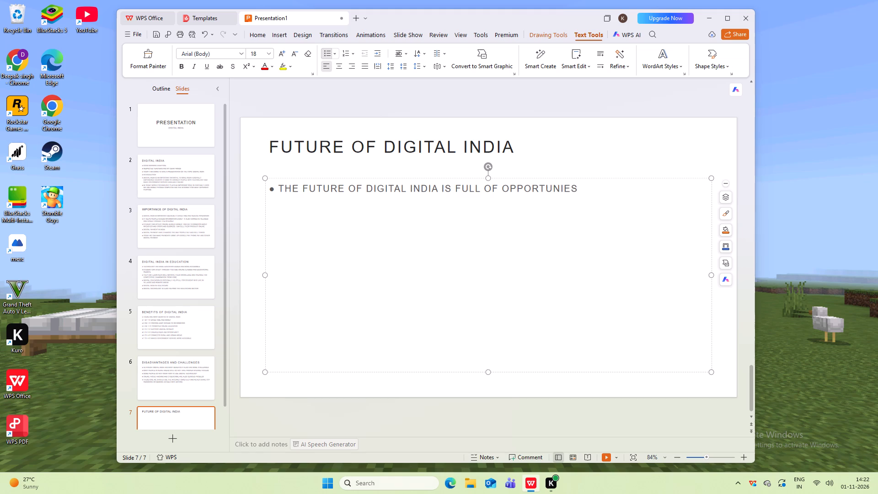
Add a second bullet "ARFICIAL INTELLIGENCE ROBOTICS ONLINE BANKING AND DIGITAL EDUCATION WILL PLAY AN IMPORTANT ROLE IN THE COMING YEARS" to the seventh slide.
key(Return)
text(ARFICIAL)
key(space)
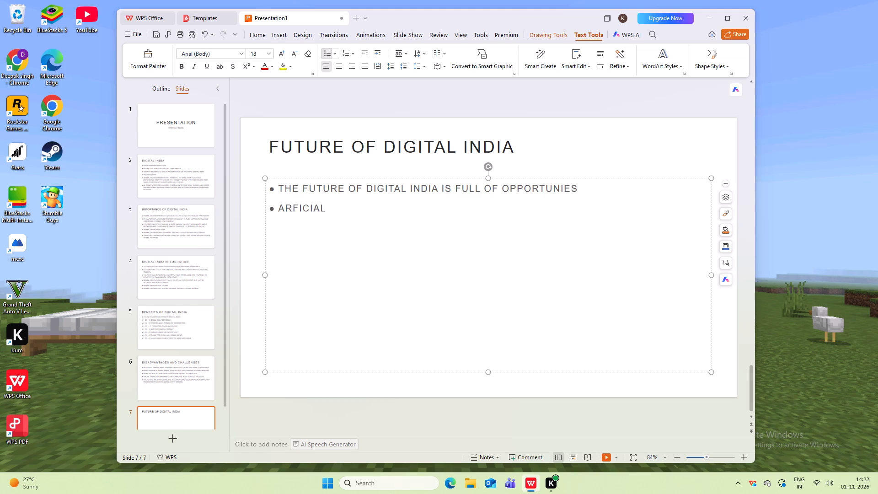
text(INTER)
key(BackSpace)
text(LLI)
text(GEN)
text(CE)
key(space)
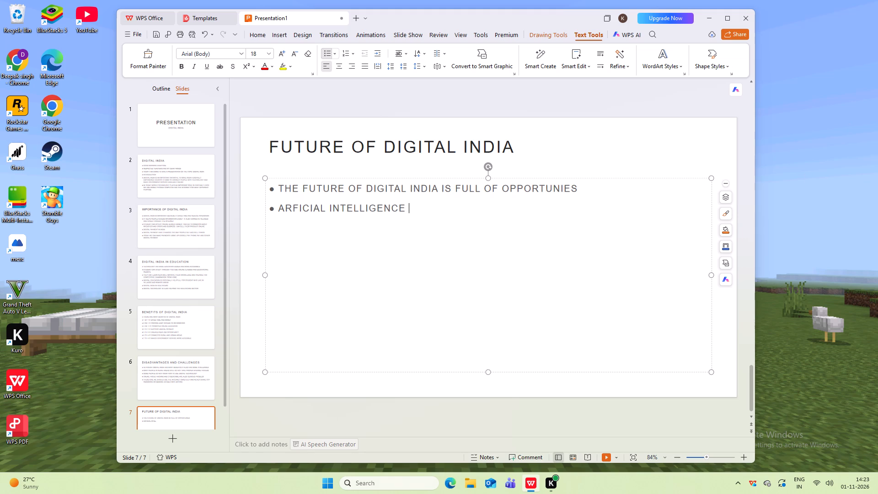
text(ROBO)
text(TICS)
key(space)
text(ONLINE)
key(space)
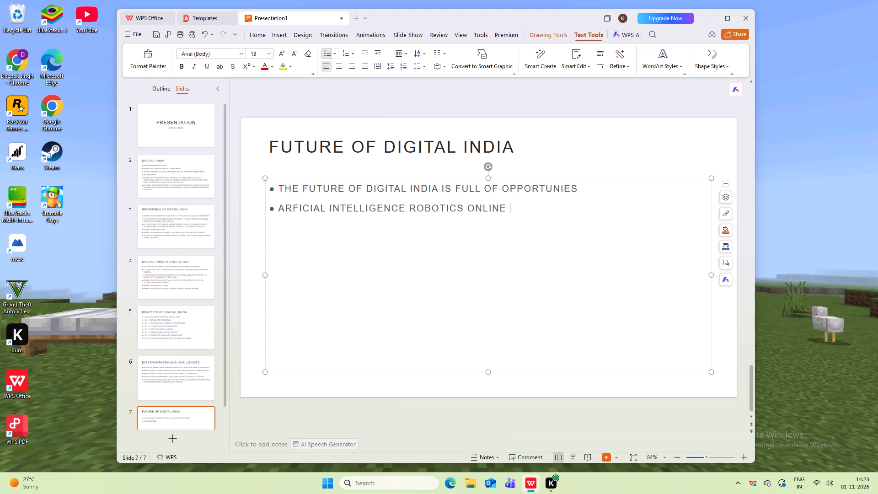
text(BANKING AND DIG)
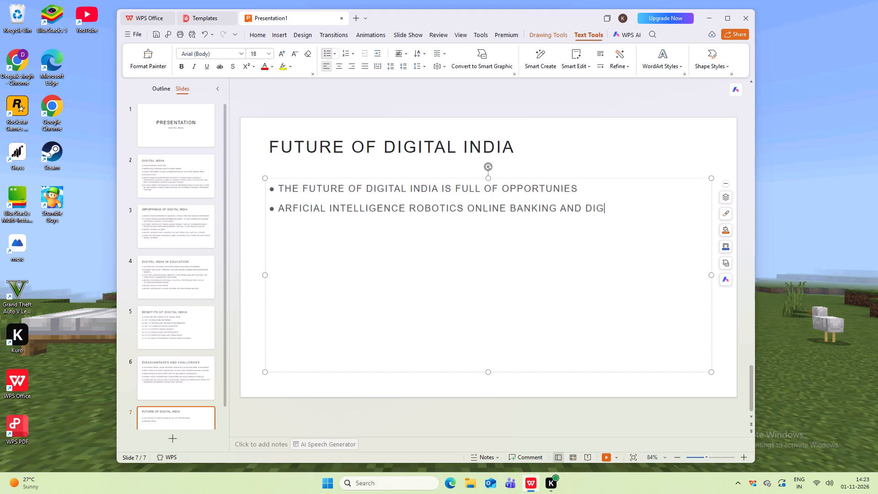
text(ITAL)
key(space)
text(EDUCAT)
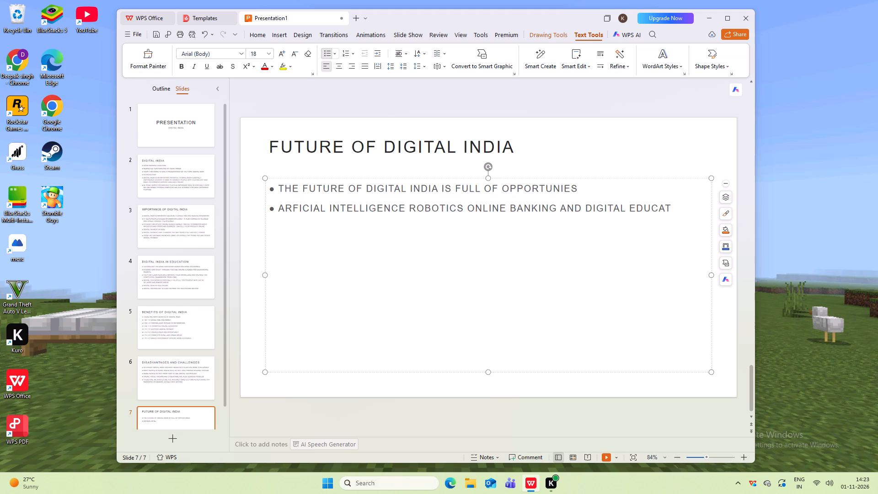
key(i)
key(i)
key(BackSpace)
text(ON)
key(space)
text(WU)
key(BackSpace)
text(IL)
key(space)
key(BackSpace)
text(L)
key(space)
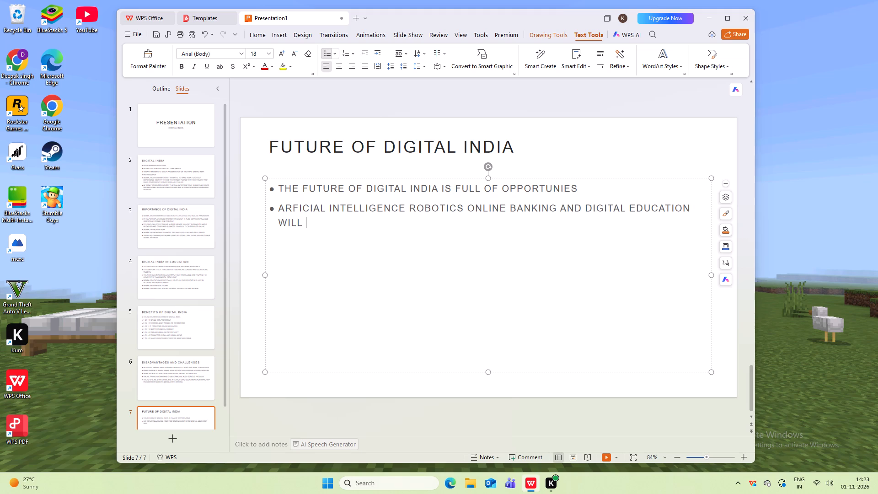
text(PLAY)
key(space)
text(AN)
key(space)
text(IMPORTANT)
key(space)
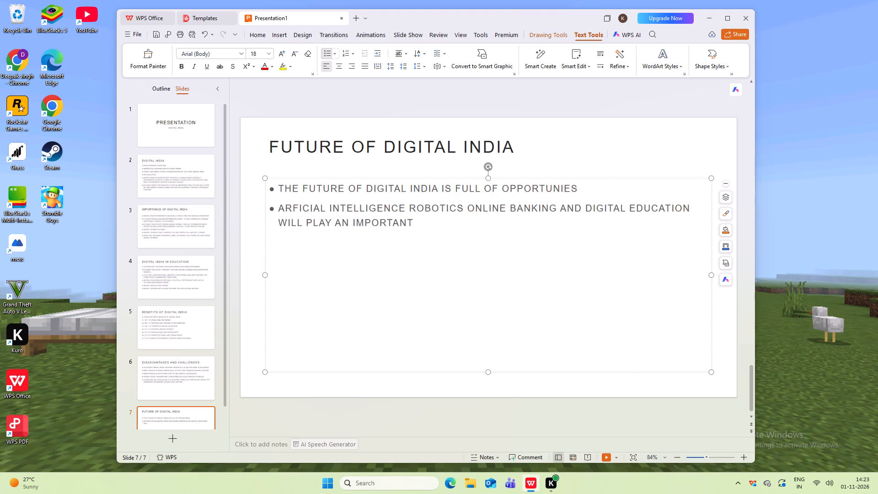
text(ROLW)
key(BackSpace)
text(E)
key(space)
text(IN THE)
key(space)
text(CO)
text(MING YEARS)
key(space)
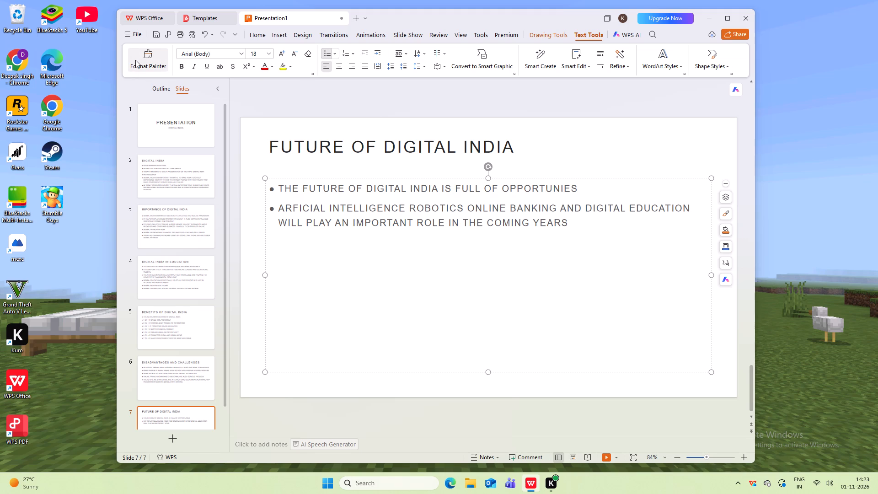
Add a third bullet "TECHNOLOGY WILL CREATS NEW OPPORTUNITIES FOR STUDENT BUSINESSES AND YOUND PEOPLE" to the seventh slide.
key(Return)
text(TECHNOLOGY WILL)
key(space)
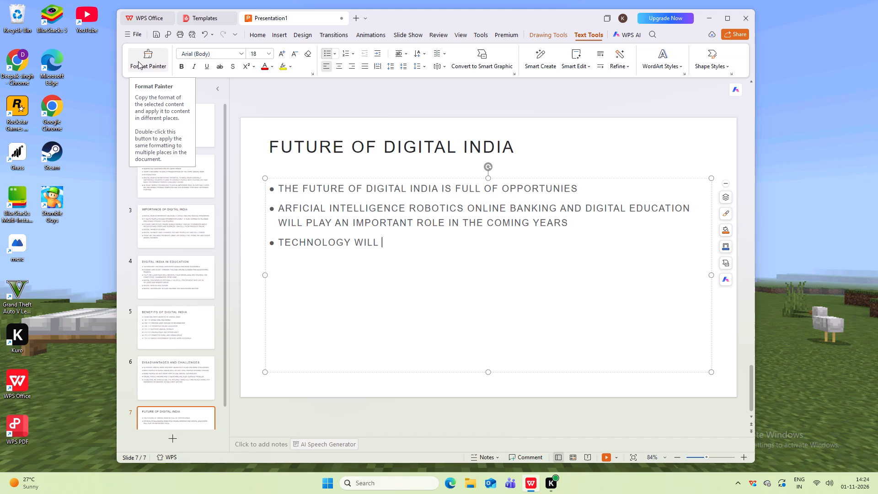
text(CREATS)
key(space)
text(NEW)
key(space)
text(OPP)
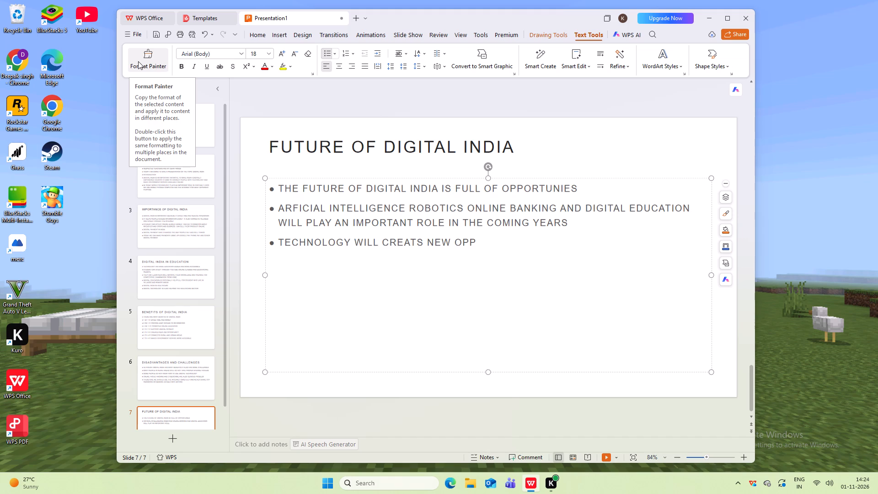
text(ORT)
text(UNITIES)
key(space)
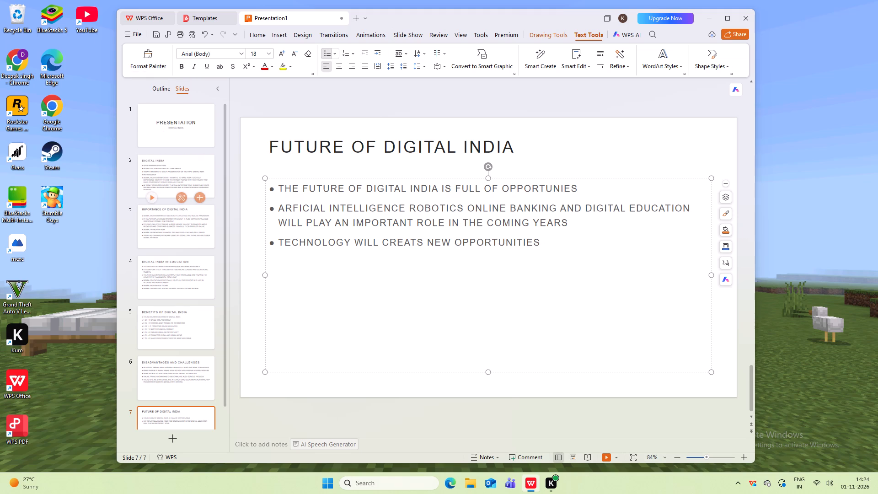
click(566, 253)
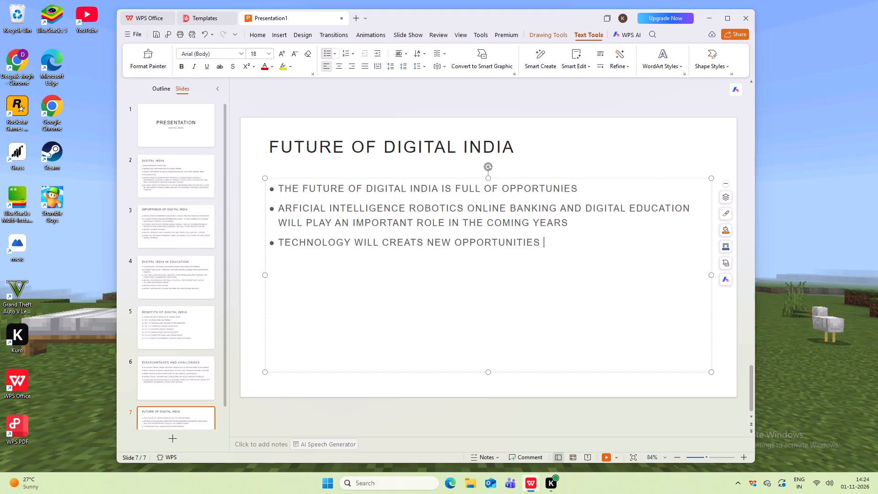
text(FOR STUDENT)
key(space)
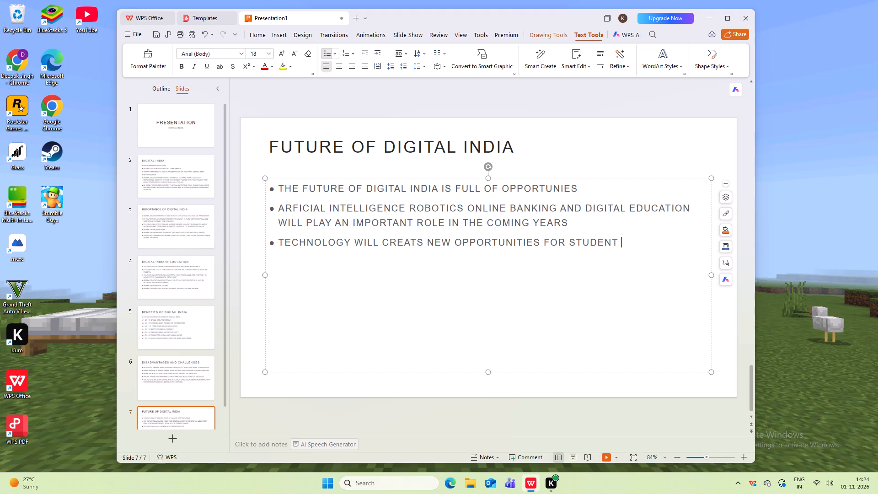
text(BU)
key(s)
key(i)
text(NESSES)
key(space)
text(AND YOUND)
key(space)
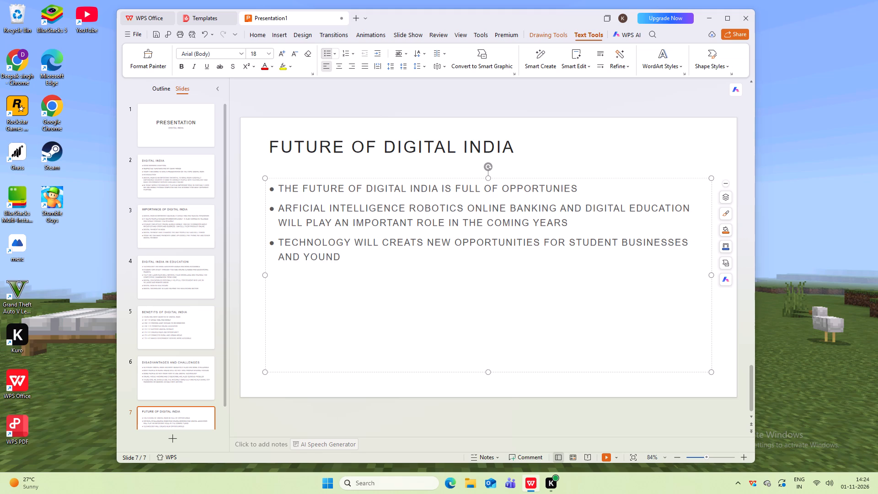
text(PEOPLE)
key(space)
Add a fourth bullet "INDIA CAN BECOME MORE ADVANCE BY IMPROVING DIGITAL KNOWLEDGE AND INTERNET FACILITIES" to the seventh slide.
key(Return)
text(INDIA CAN)
key(space)
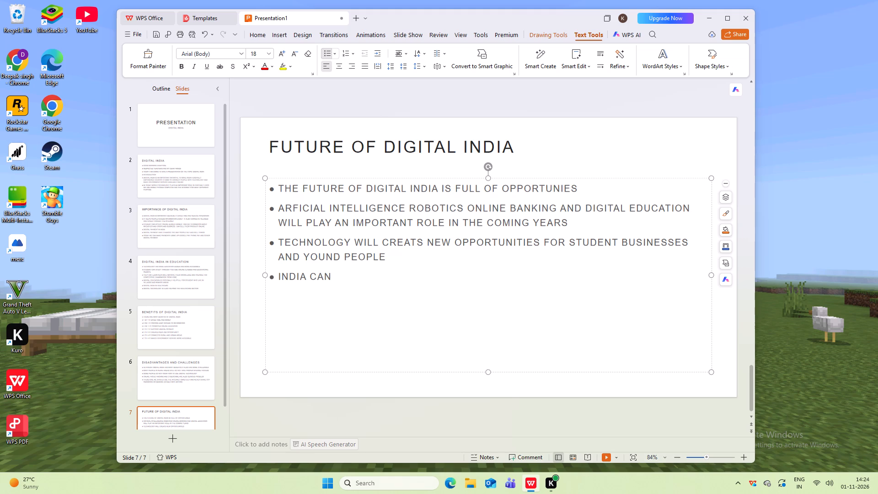
text(BECOME)
key(space)
text(MORE)
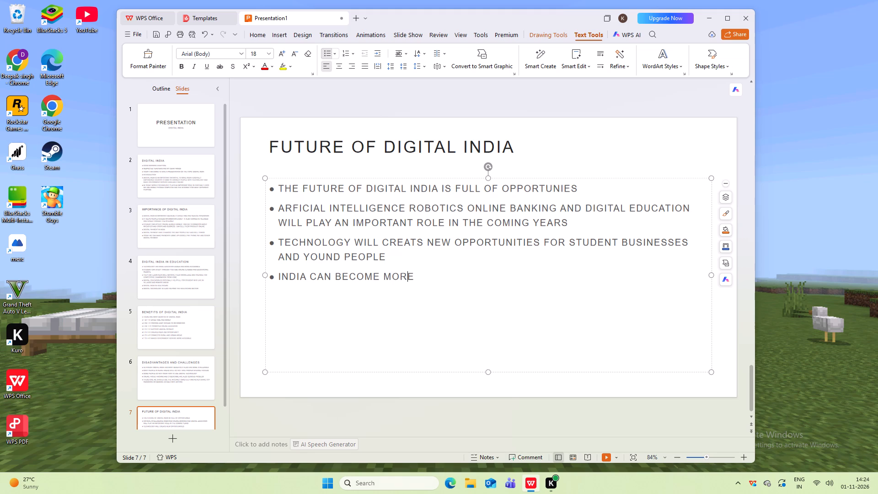
key(space)
text(ADVANCE)
key(space)
text(BY)
key(space)
text(IMPROVING)
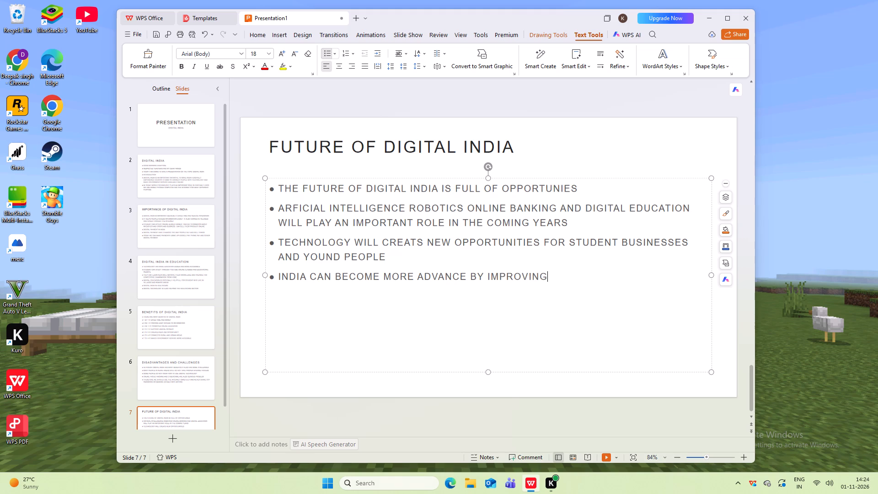
key(space)
text(DIGITAL)
key(space)
text(KNOW)
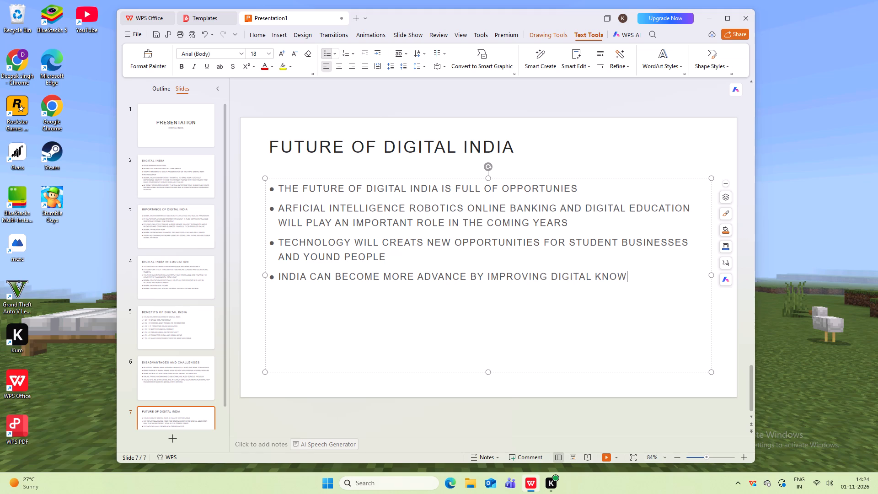
text(LEDGE AND INTERNET)
key(space)
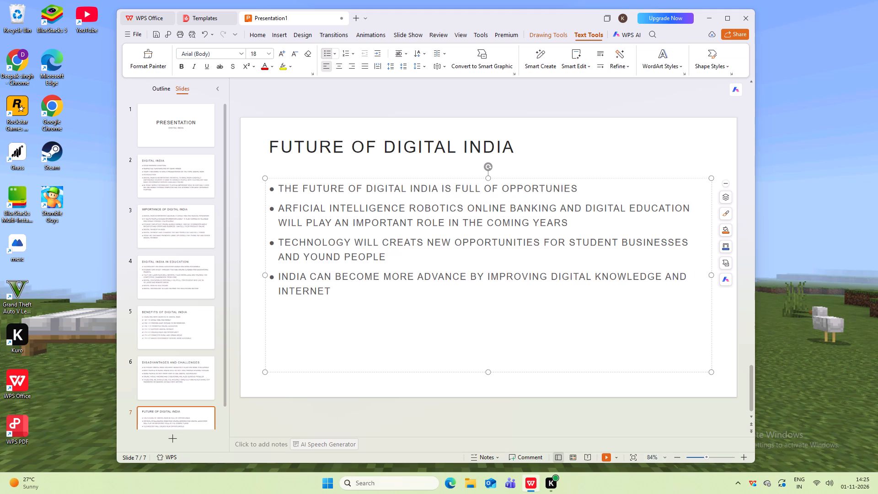
text(FAC)
text(ILITIES)
key(space)
key(Return)
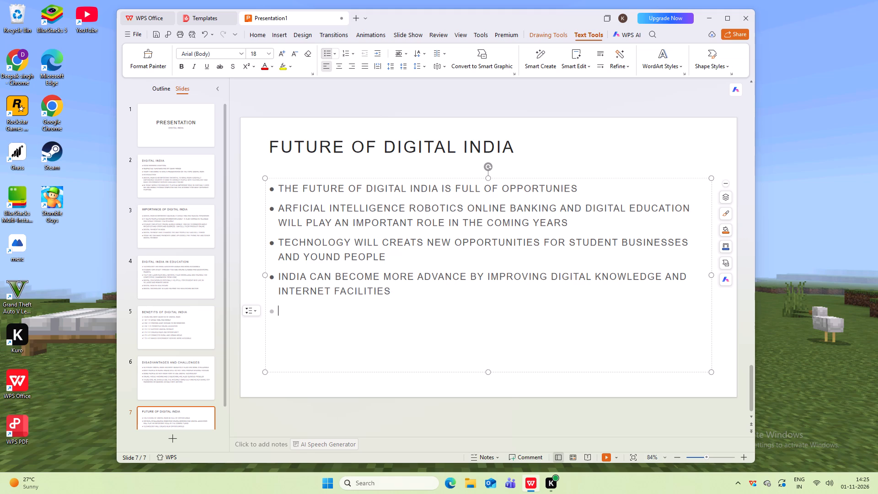
Add a blank eighth slide after the future of Digital India slide and title it "MY OPINION".
drag(225, 361, 225, 396)
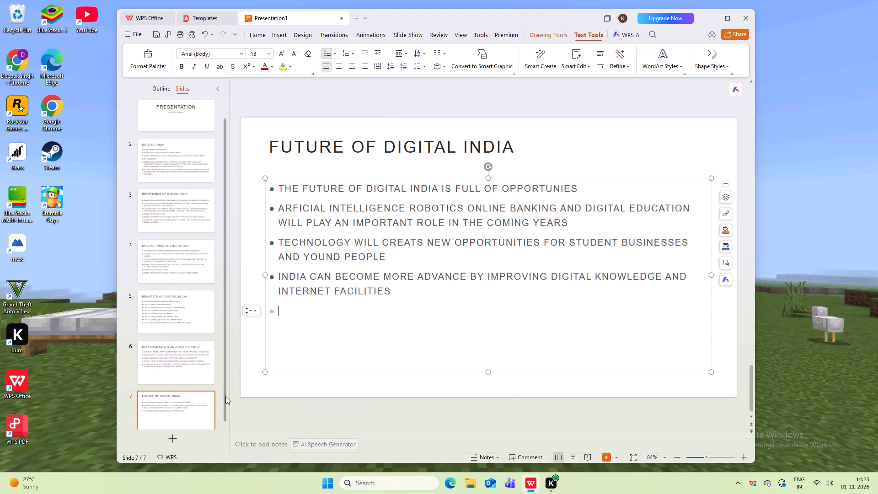
drag(225, 396, 225, 418)
click(202, 426)
click(216, 342)
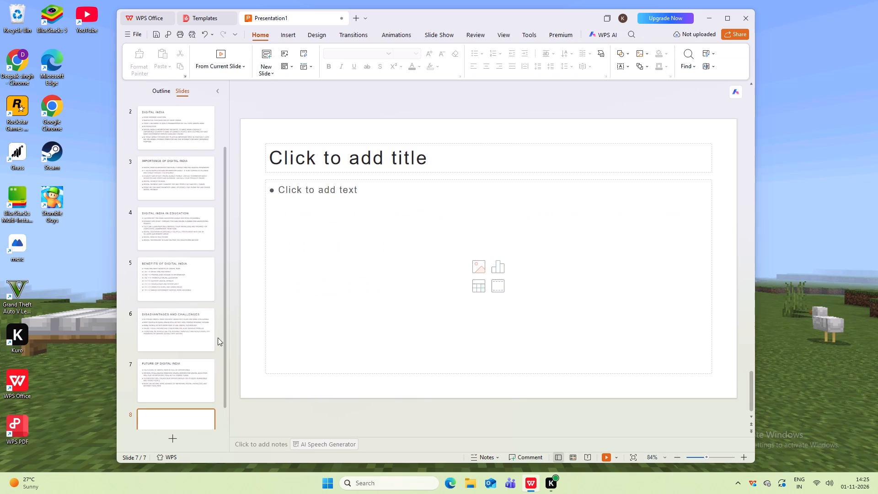
click(333, 156)
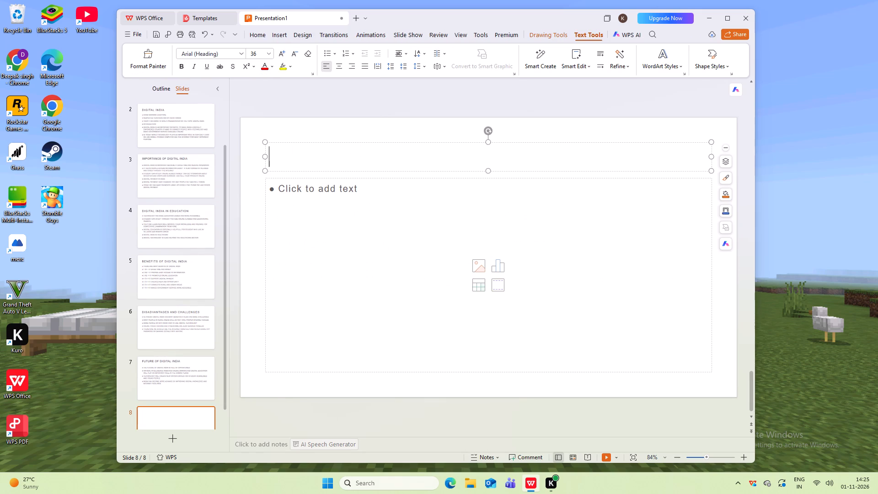
text(MY)
key(space)
key(o)
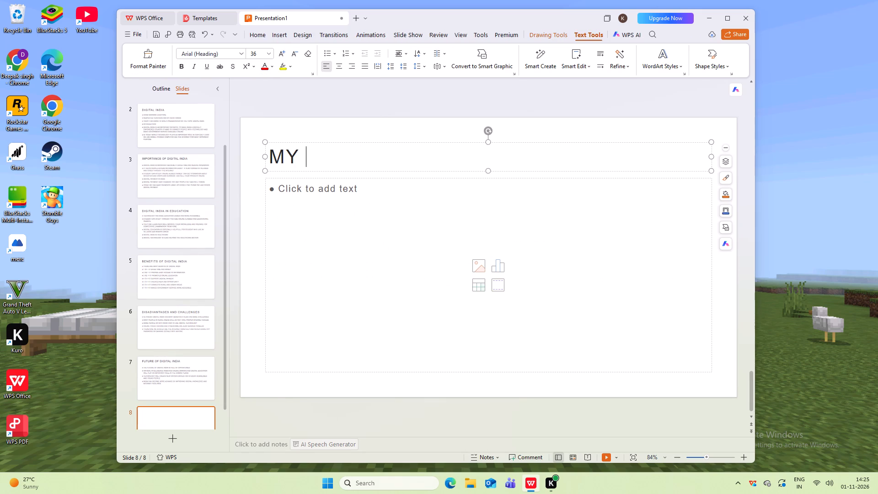
key(p)
text(INION)
key(space)
Add the first bullet "IN MY OPINION DIGITAL INDIA IS AN IMPORTANT STEP TOWARDS A MODERN AND DEVLOPED COUNTRY" to the eighth slide.
click(335, 186)
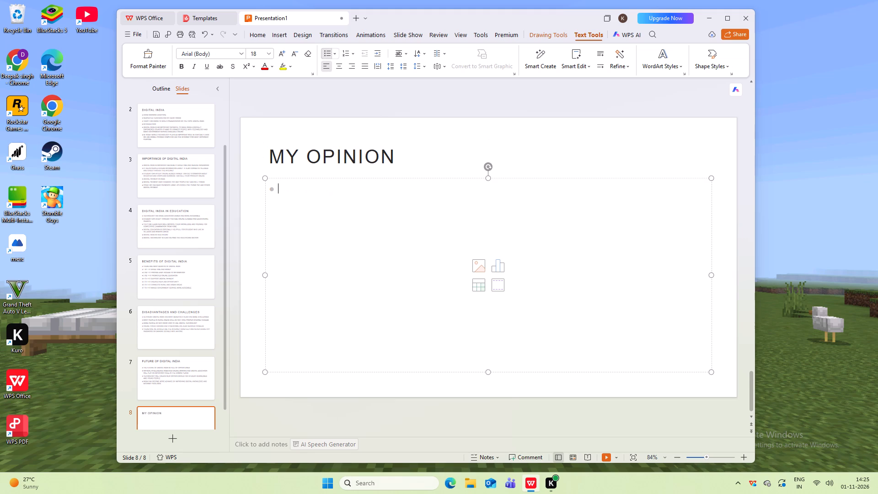
text(IN MY)
key(space)
text(OPINION)
key(space)
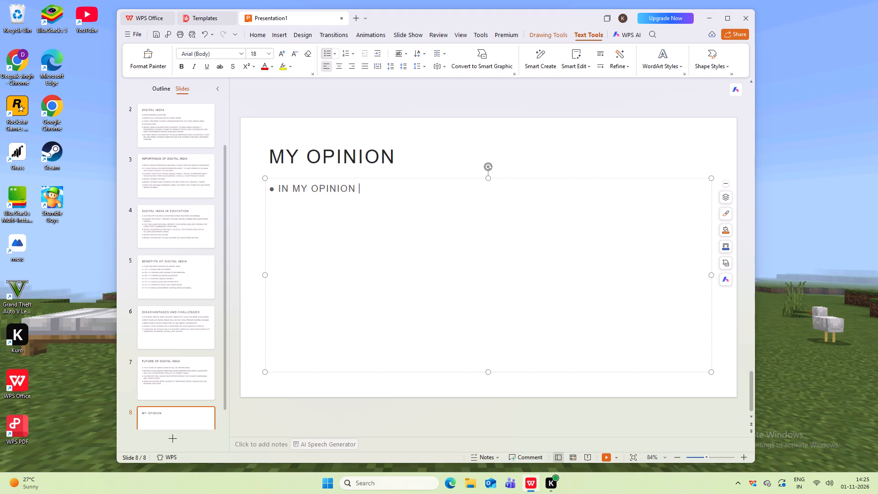
text(DIGITAL)
key(space)
text(INDIA)
key(space)
text(IS AN IMPO)
text(RTANT STEP TOWARDS)
key(space)
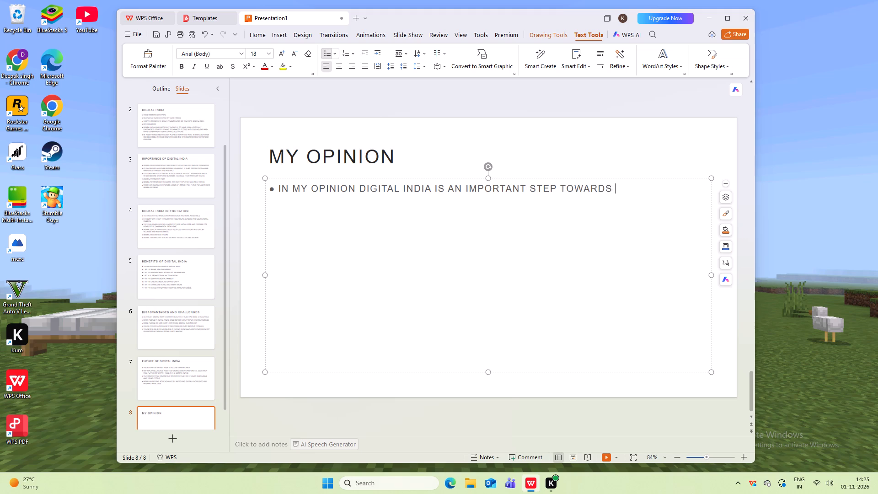
text(A MODERN AND DEVLOP)
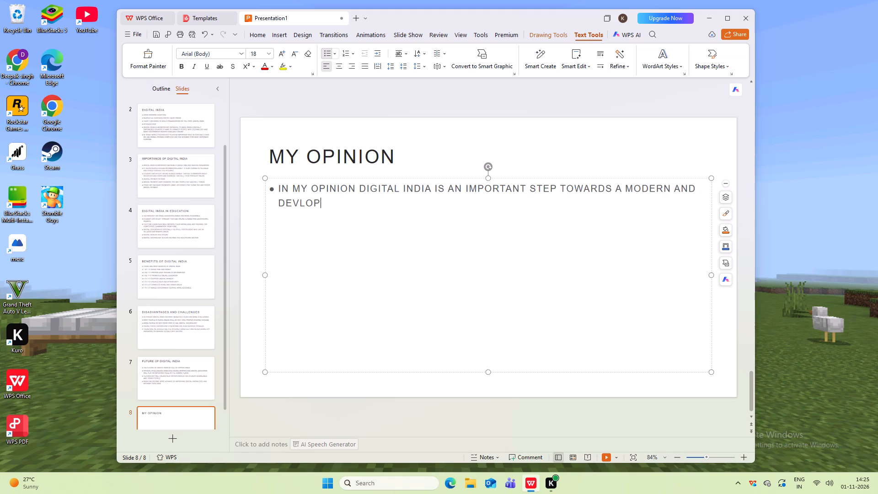
text(ED)
key(space)
text(COUNTRY)
key(space)
Add a second bullet "EVERY STUDENT SHOULD LEARN BASIC COMPUTER SKILLS AND UNDERSTAND HOW TO USE THE INTERNET SAFELY" to the eighth slide.
key(Return)
text(EVERY)
key(space)
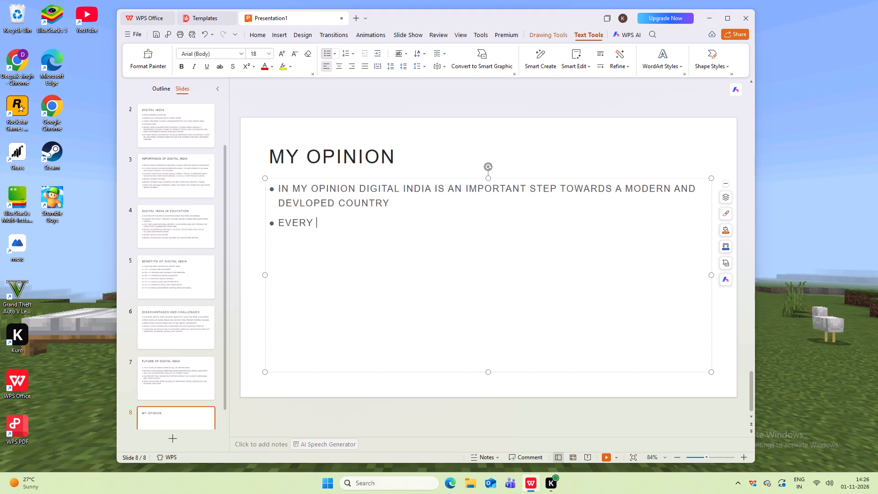
text(STUDENT SHOULD)
key(space)
text(LEARN)
key(space)
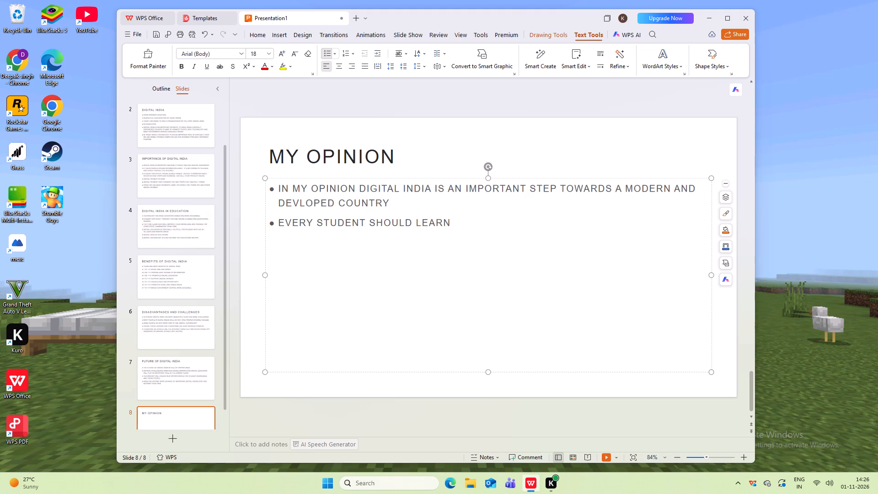
text(BASIC)
key(space)
text(COMPU)
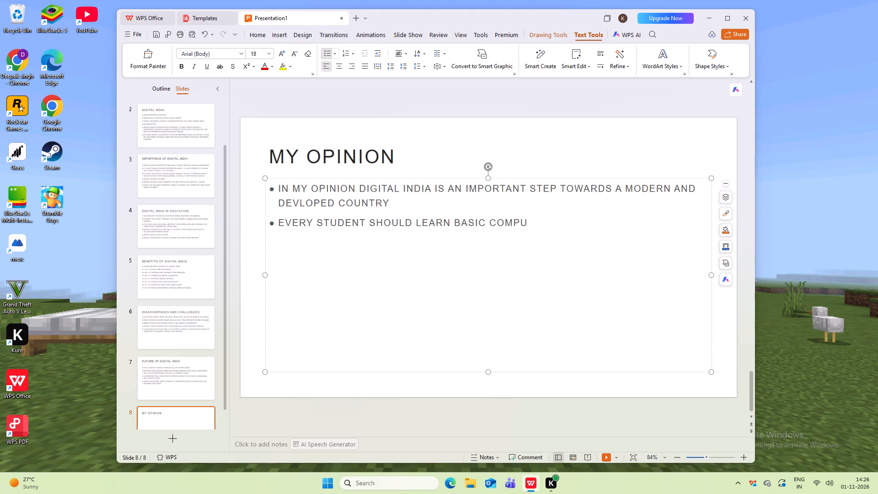
text(TER)
key(space)
text(SKILLS)
key(space)
text(AND)
key(space)
text(UNDERSTAND)
key(space)
text(HOW)
key(space)
text(TO USE)
key(space)
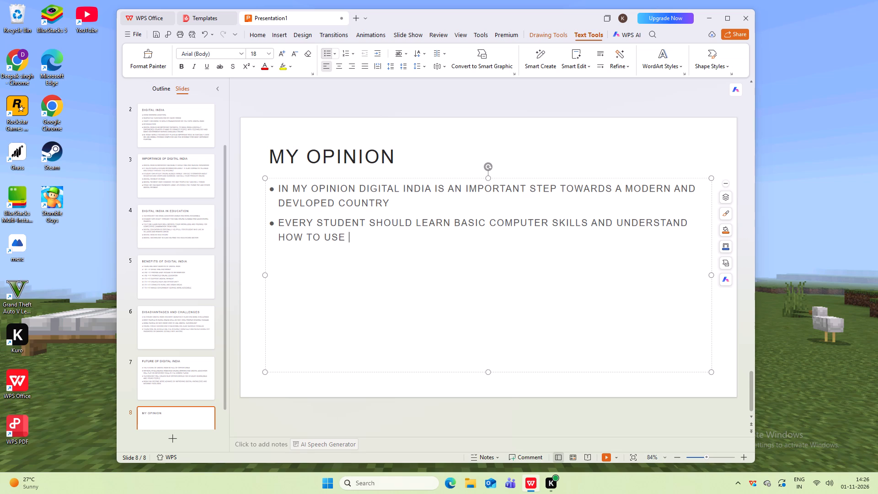
text(THE)
key(space)
text(INTERNET)
key(space)
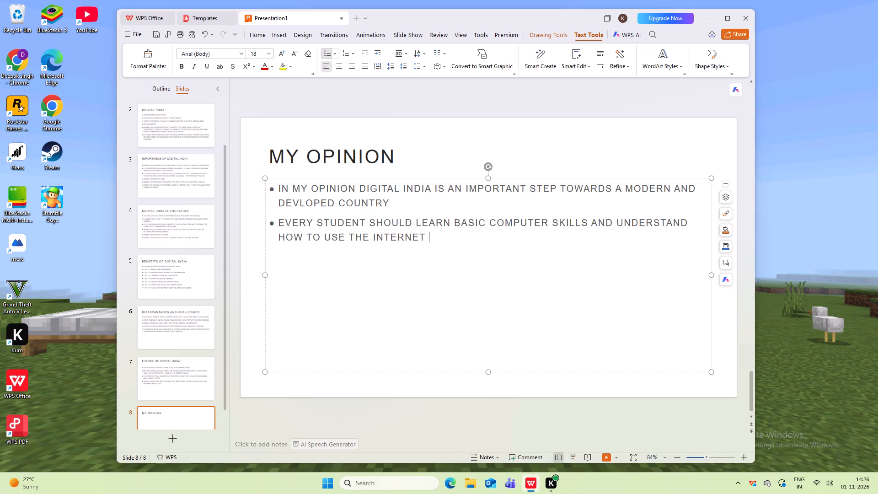
text(SAFELY)
key(space)
Add a third bullet "WE SHOULD USE TECHNOLGY NOT ONLY FOR ENTERTAINMENT BUT ALSO FOR EDUCATION BUSINESS AND PERSONAL GROWTH" to the eighth slide.
key(Return)
text(WE SHOULD)
key(space)
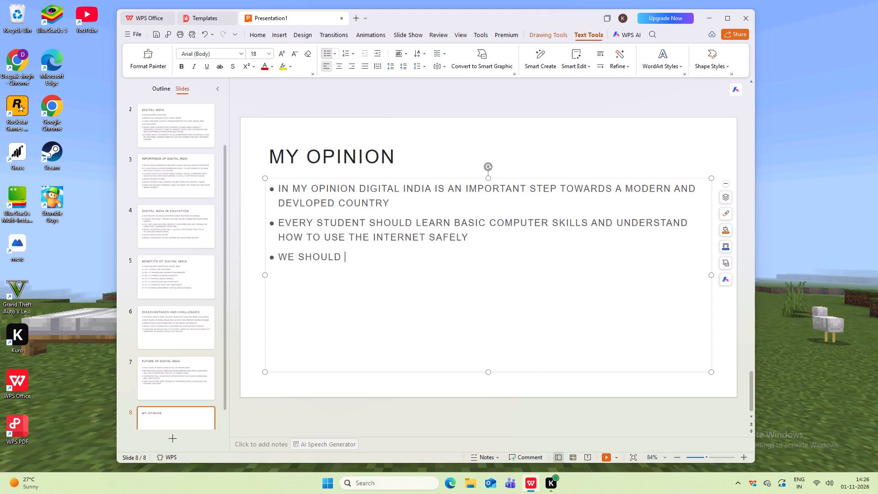
text(USE)
key(space)
text(TECHNOLGY)
key(space)
text(NOT)
key(space)
text(ONLKY)
key(BackSpace)
key(BackSpace)
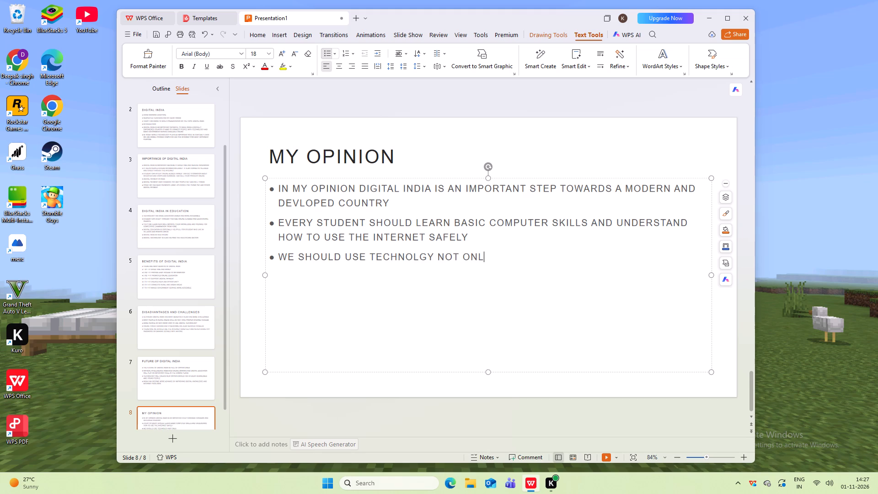
text(Y)
key(space)
text(FOR)
key(space)
text(ENT)
text(ERTAINMENT)
key(space)
text(BUT)
key(space)
text(ALSO)
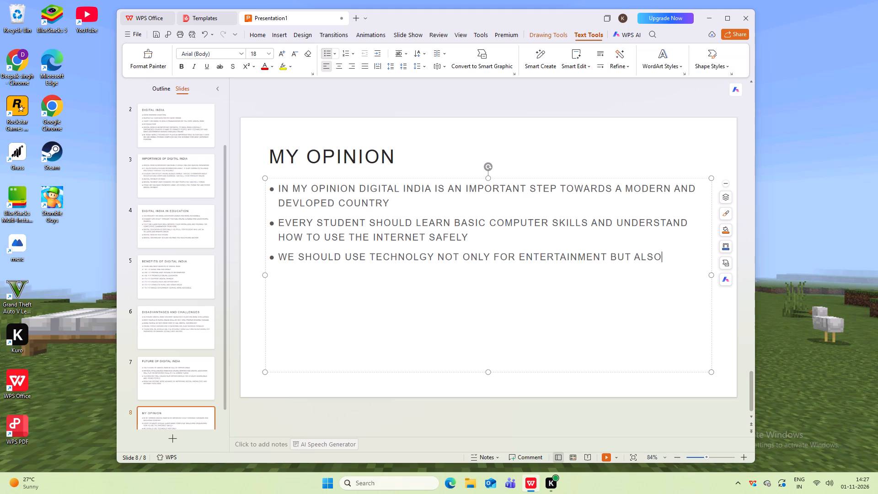
key(space)
text(FOR EDUCATION)
key(space)
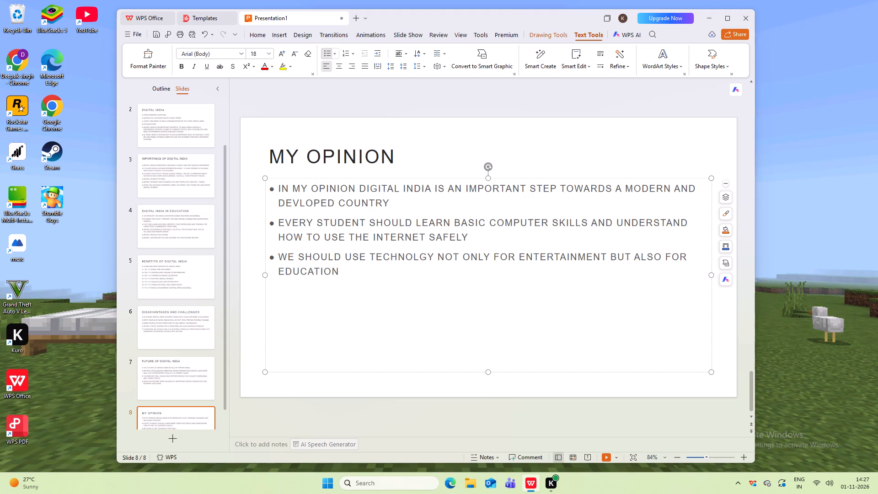
text(BUS)
text(INESS AND)
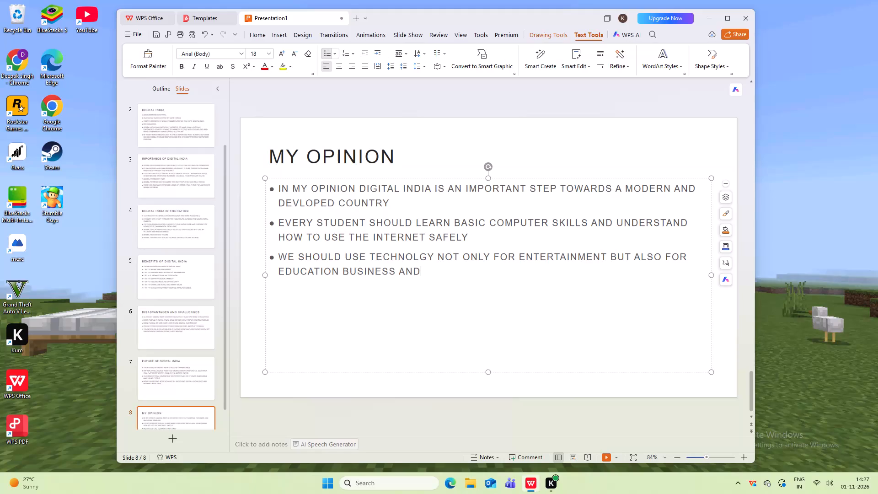
key(space)
text(PERSONAL)
key(space)
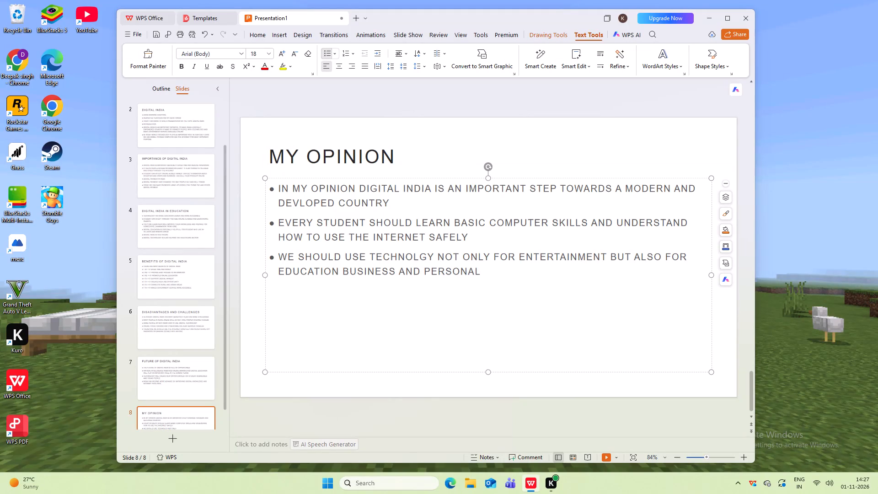
text(GROWTH)
key(space)
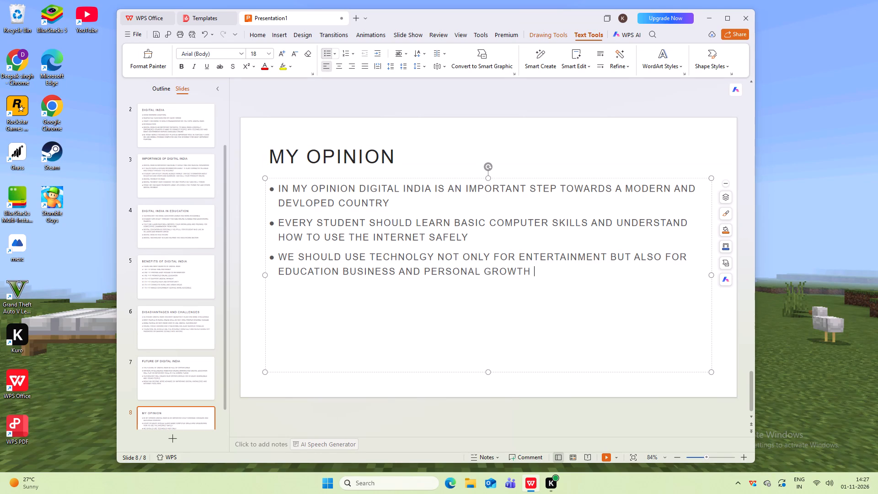
Add a fourth bullet "CONCLUSION" directly below the personal growth bullet on the "MY OPINION" slide.
key(Return)
key(Return)
text(FIN)
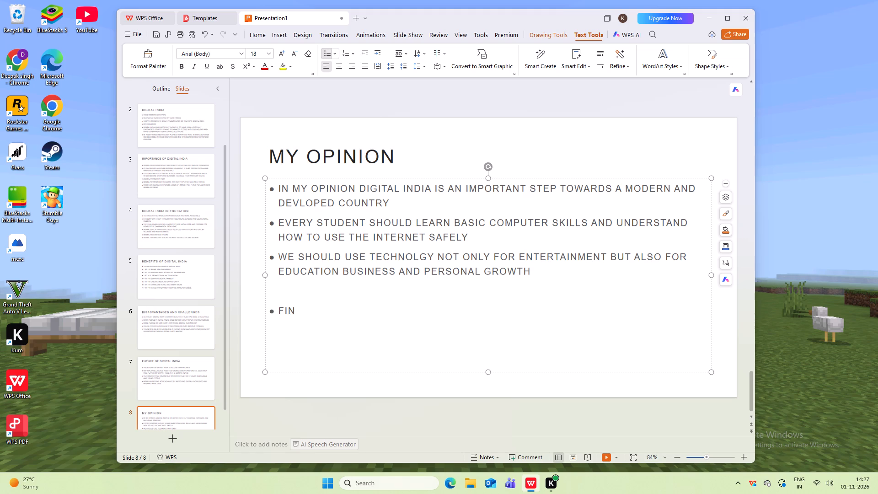
key(BackSpace)
key(BackSpace)
key(BackSpace)
key(BackSpace)
key(BackSpace)
text(CON)
text(CLUSION)
key(space)
Start a fifth bullet with "FINNALY I WOULD LIKE TO SAY THAT DIGITAL INDIA IS NOT JUST ABOUT MOBILE PHONES AND COMPUTER" below "CONCLUSION".
key(Return)
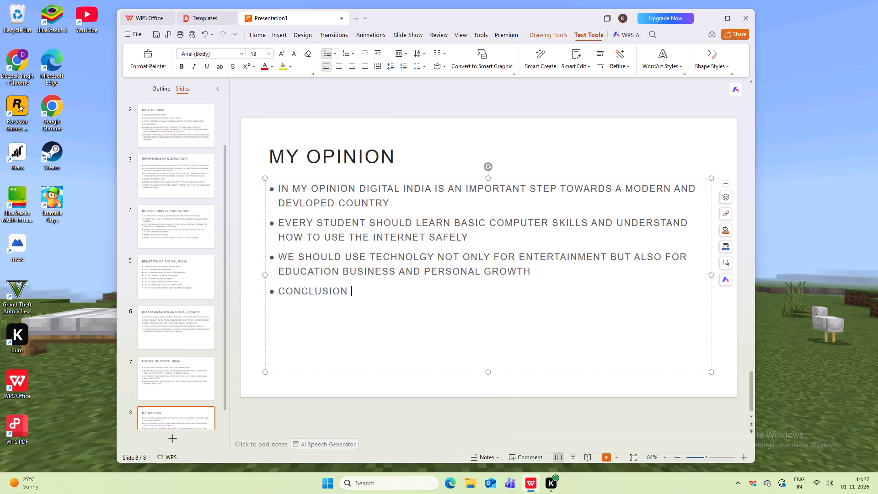
text(FINNALY I WOULD)
key(space)
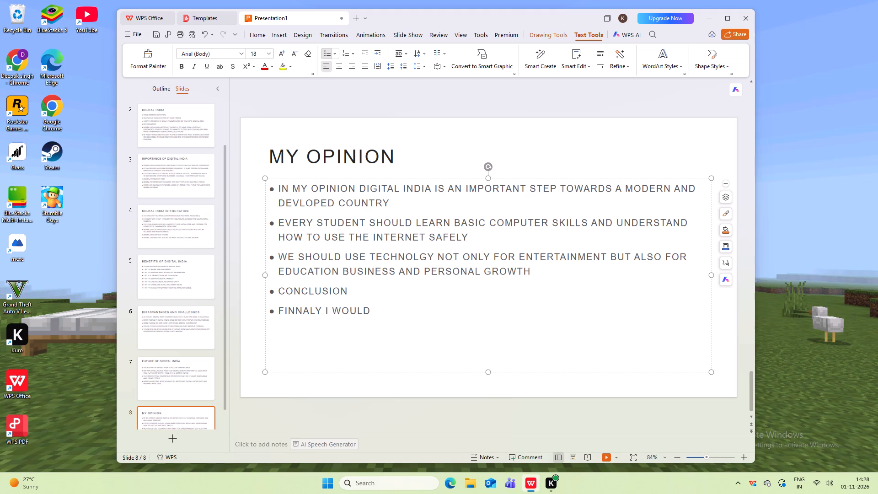
text(LIKE)
key(space)
text(TO SAY THAT DIGITAL INDIA)
key(space)
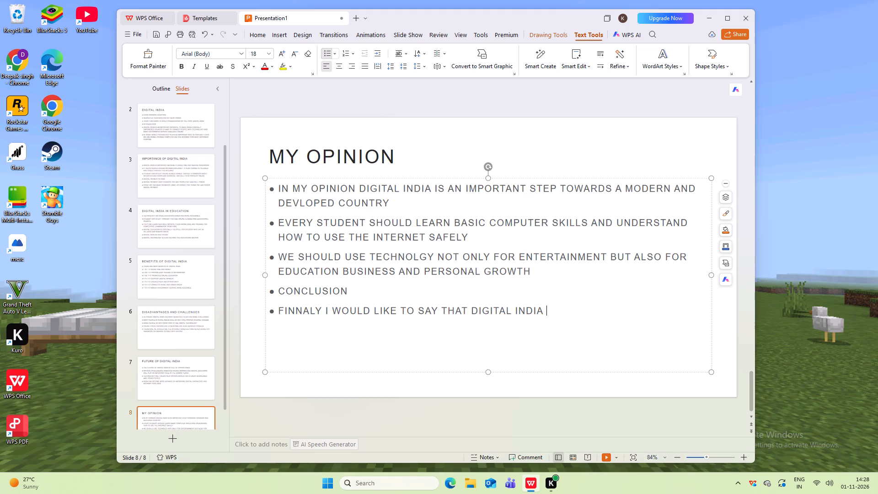
text(IS NOT)
key(space)
text(JUST)
key(space)
text(ABOUT)
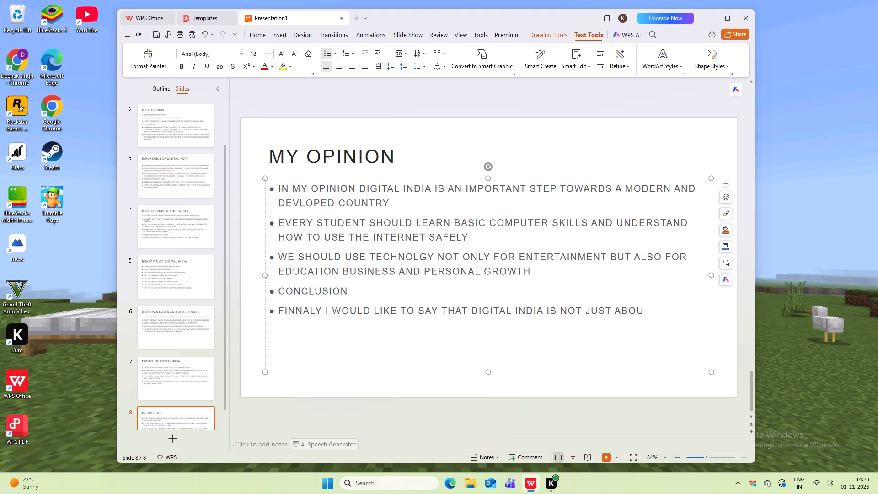
key(space)
key(n)
key(BackSpace)
text(MOBILE)
key(space)
text(PHONES)
key(space)
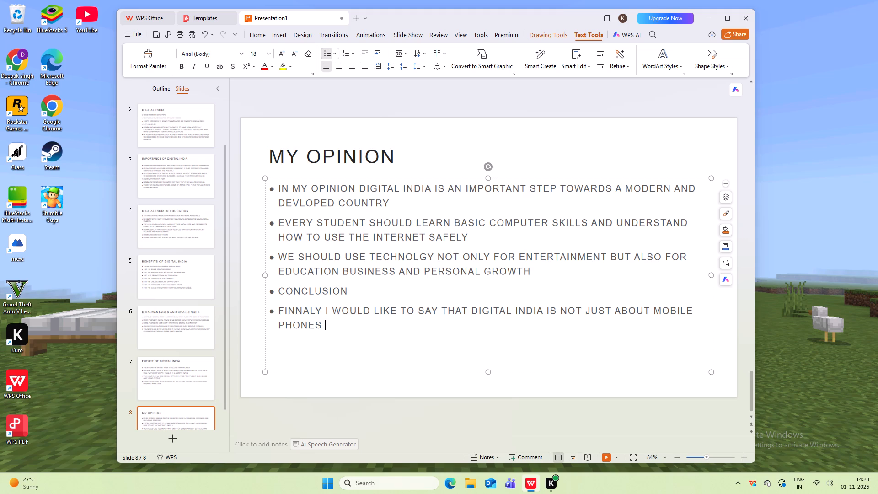
text(AND)
key(space)
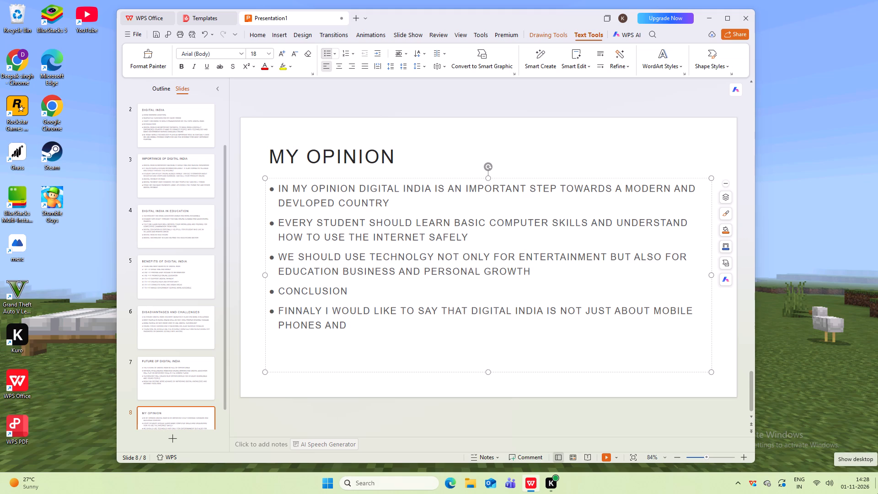
text(COMPUTER)
key(space)
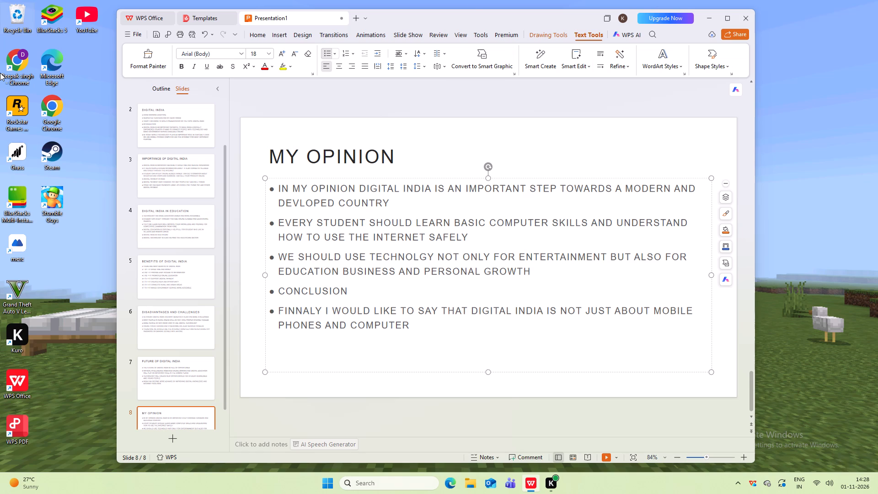
Complete the fifth bullet on the eighth slide with "IT IS ABOUT MAKING PEOPLE LIVES ESIER THROUGH TECHNOLOGY".
text(IT IS)
key(space)
text(ABOUT)
key(space)
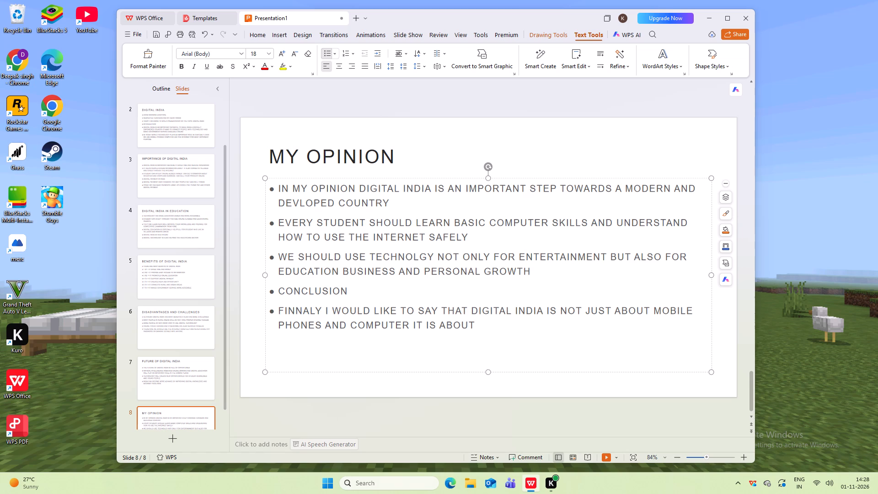
text(MAKING PEOPLE)
key(space)
text(LIV)
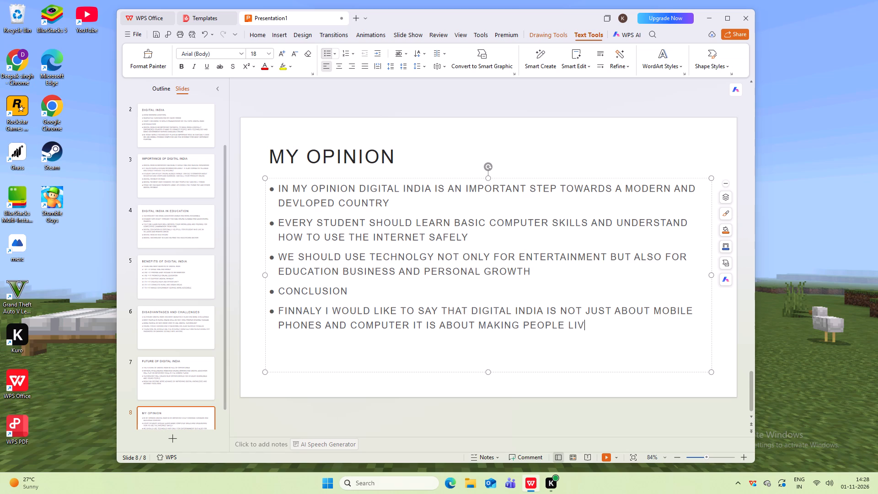
text(ES ESIER)
key(space)
text(THROUGH)
key(space)
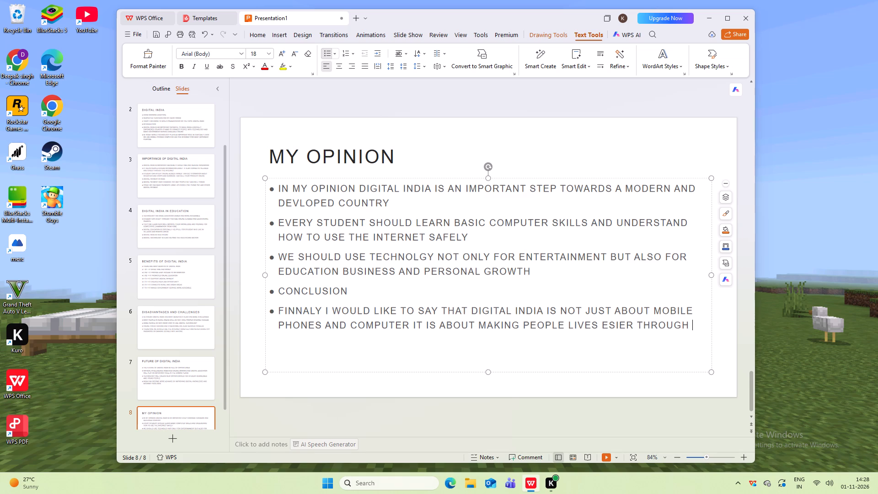
text(TECHNOLOGY)
key(space)
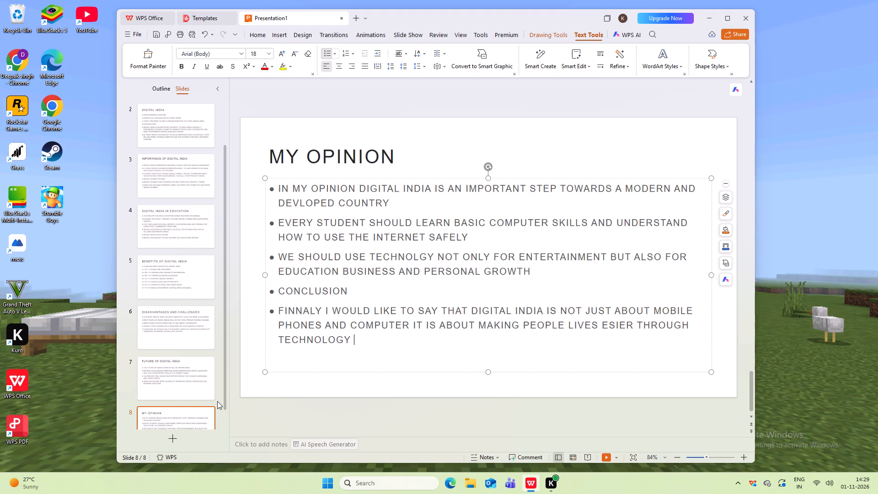
Add a new blank ninth slide after the "MY OPINION" slide.
drag(226, 389, 227, 424)
click(201, 423)
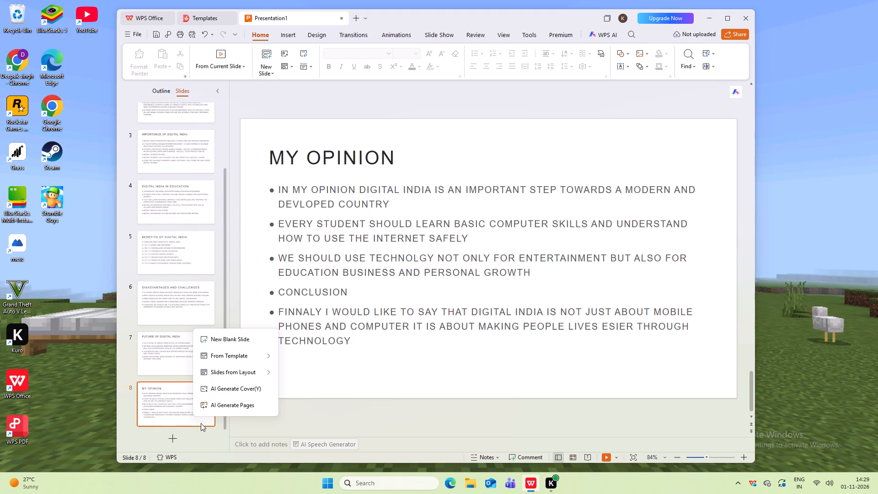
click(232, 338)
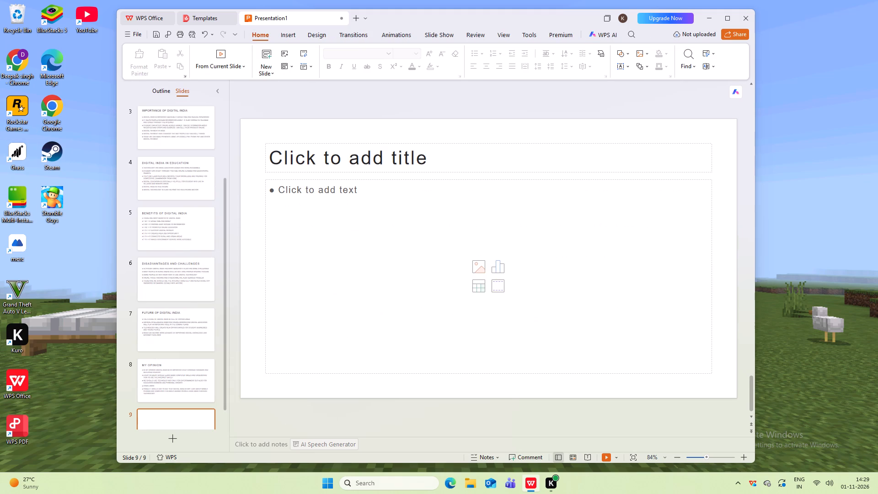
Shrink the empty title placeholder on the ninth slide and move it completely above the slide's top edge.
click(307, 193)
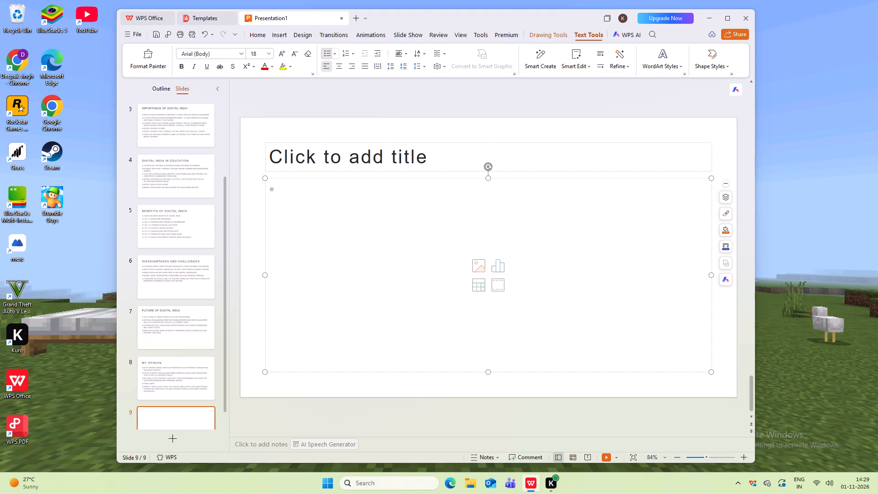
click(476, 142)
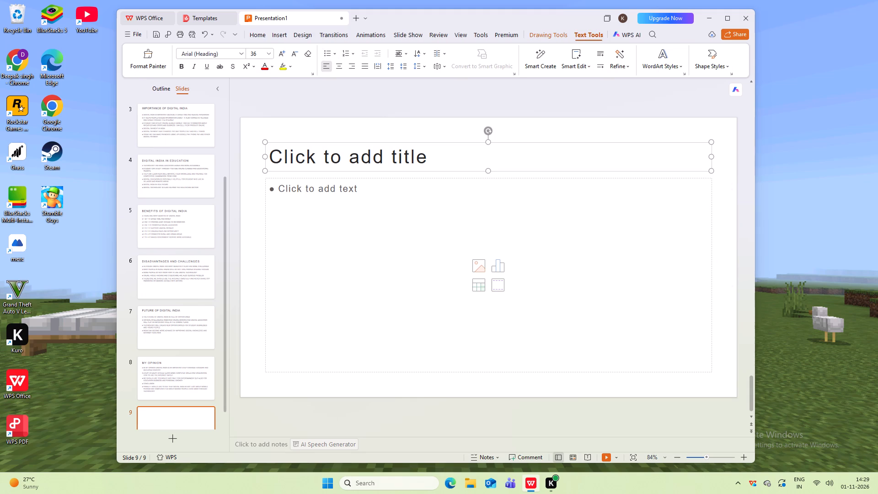
drag(712, 144, 589, 97)
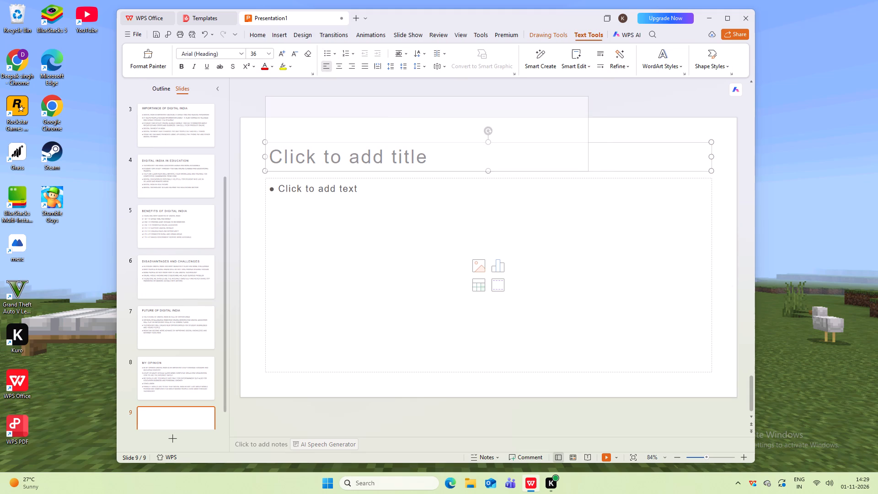
drag(589, 97, 605, 81)
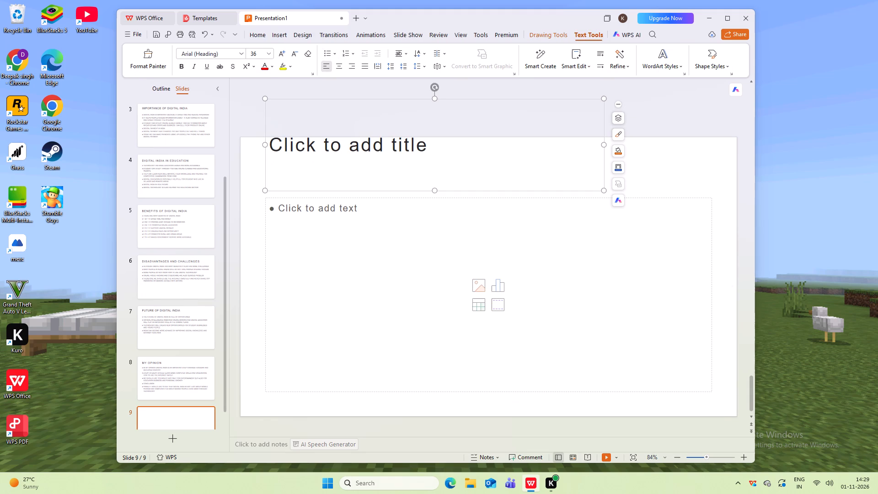
click(562, 190)
drag(520, 192, 514, 151)
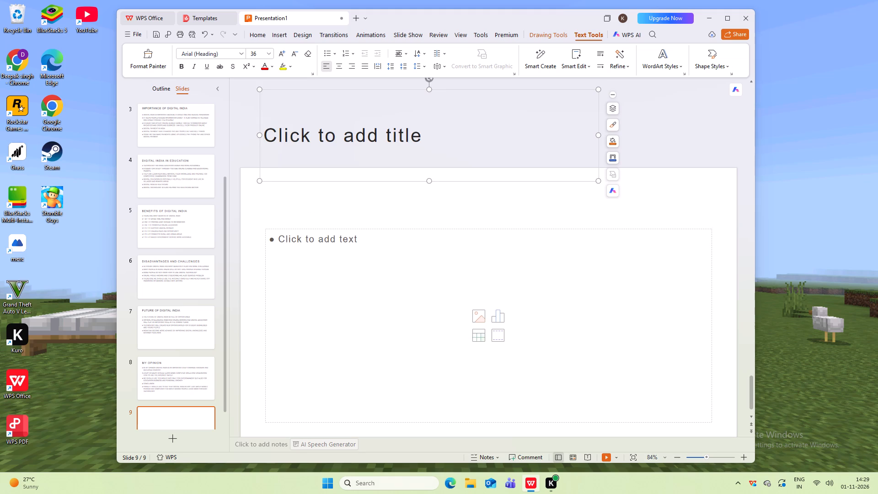
drag(427, 179, 431, 124)
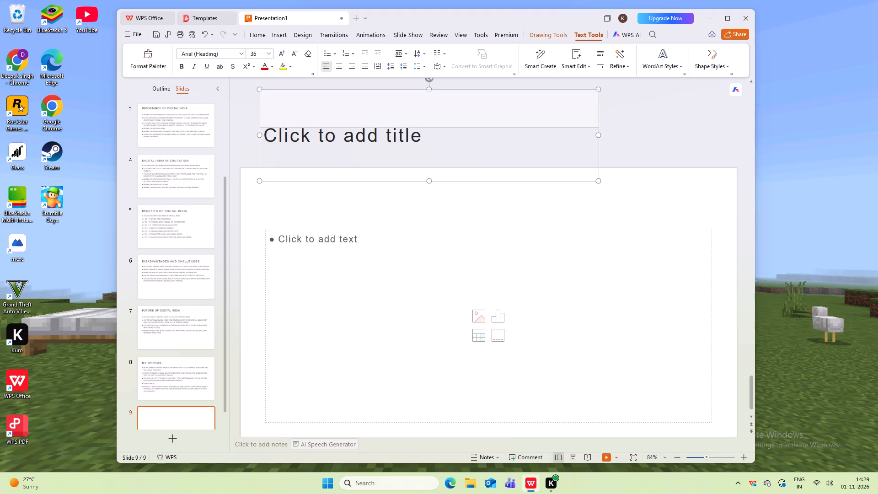
drag(431, 124, 433, 108)
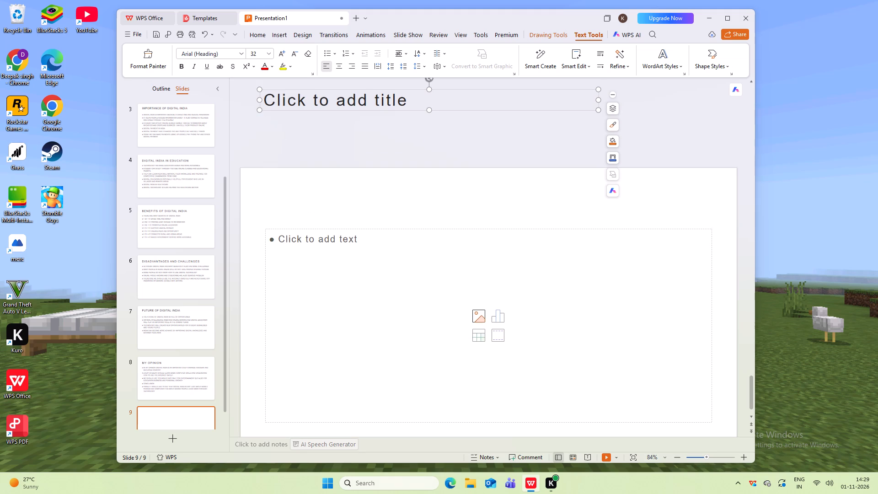
Move the ninth slide's empty text placeholder up to just below the slide's top edge.
drag(436, 229, 436, 191)
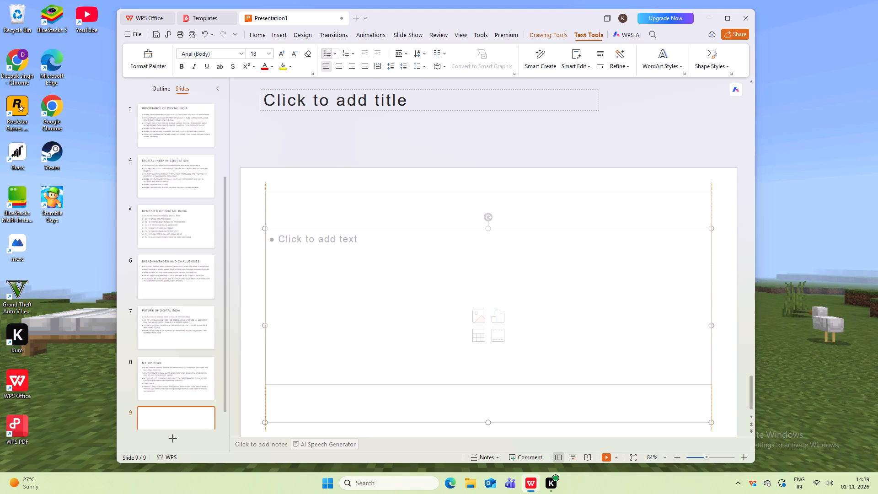
drag(436, 191, 435, 178)
Start the first bullet on the ninth slide with "IF EVERY CITIZEN BECOME DIGITALLY EDUCATED".
click(316, 194)
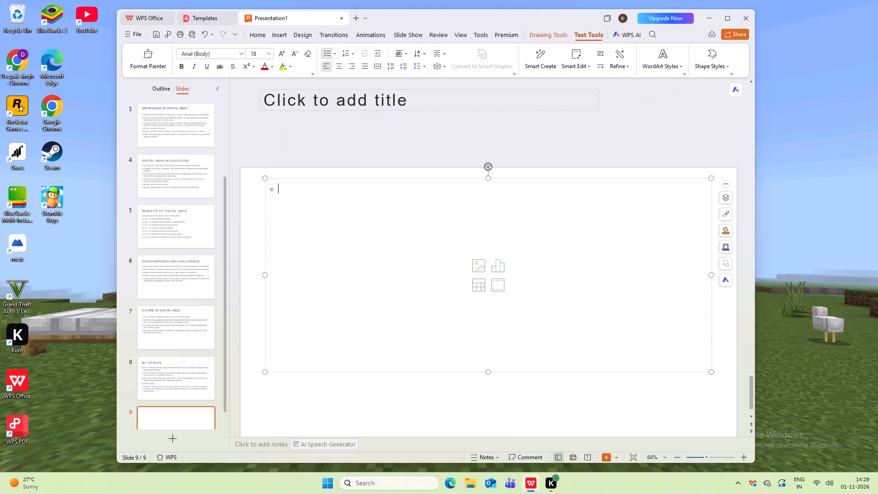
text(IF)
key(space)
text(EVERY)
key(space)
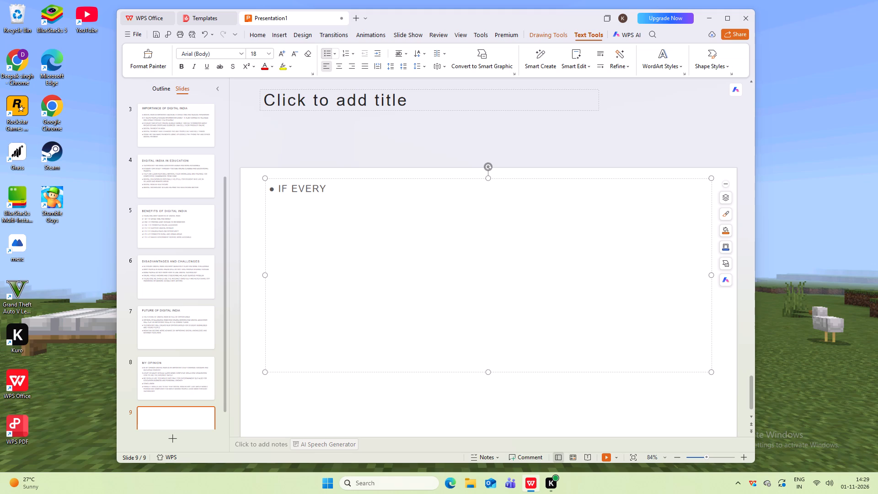
text(CITIZEN)
key(space)
key(space)
text(BECOPME)
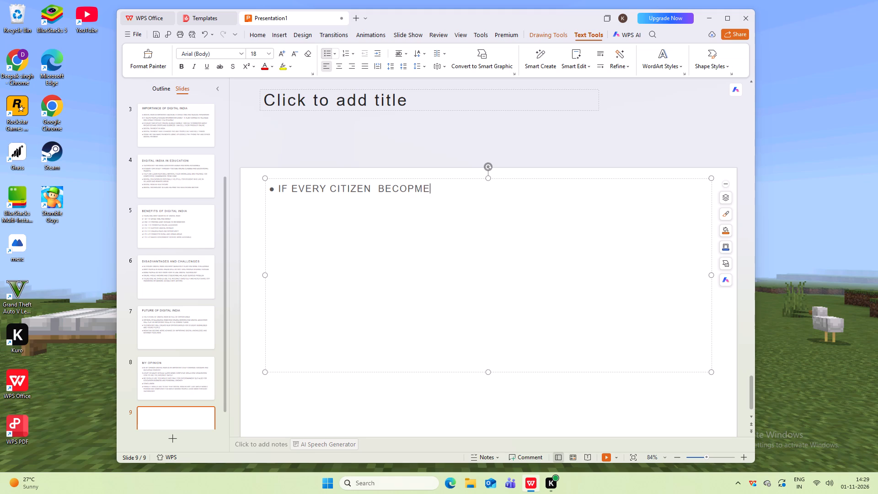
key(space)
key(BackSpace)
key(BackSpace)
key(BackSpace)
key(BackSpace)
text(ME)
key(space)
text(DIGITALLY)
key(space)
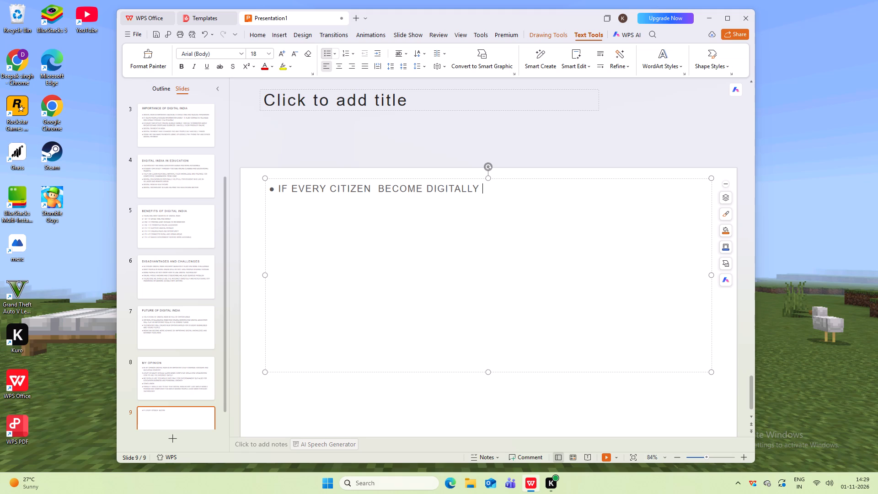
text(EDUCATED)
key(space)
Continue the first bullet with "INDIA CAN MOVE TOWARD".
text(INDIA)
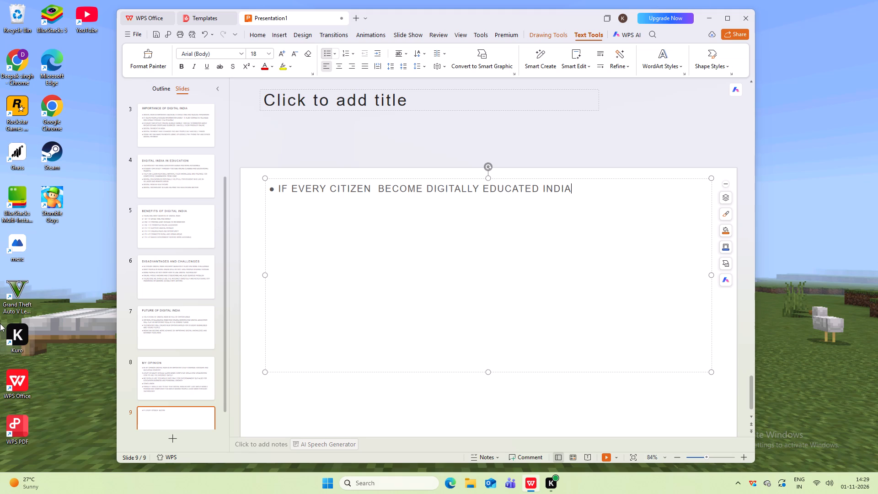
key(c)
key(BackSpace)
key(space)
text(CAN)
key(space)
key(space)
text(MOVE)
key(space)
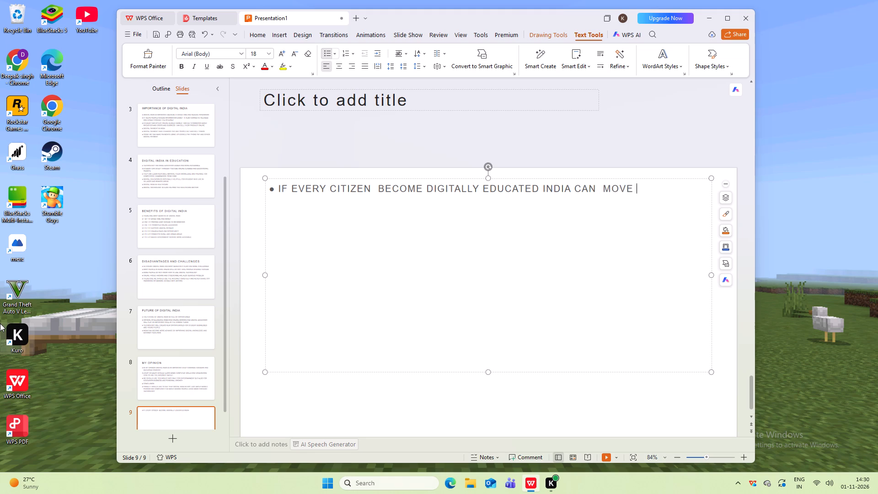
text(TOE)
key(BackSpace)
text(WARD)
key(space)
key(space)
Complete the first bullet with "A BRIGHTER AND MORE DEVLOPED FUTURE".
text(A BRI)
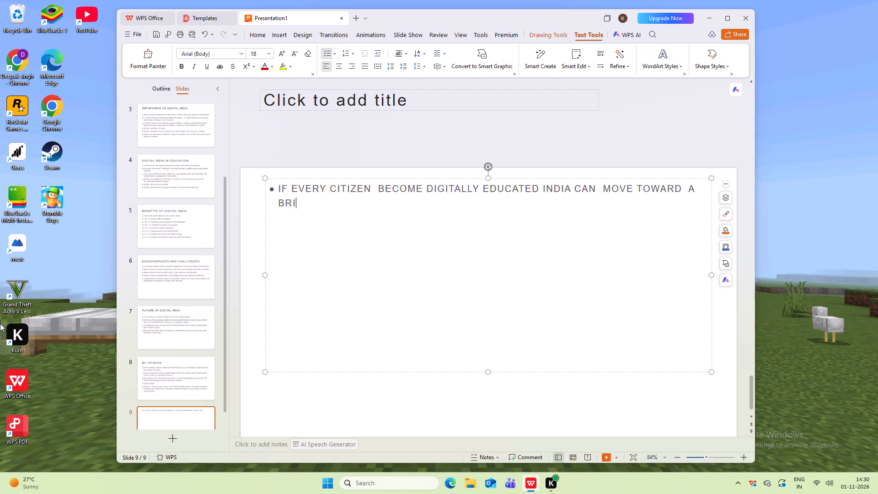
text(GHTER AND)
key(space)
text(MORE DEVLOPMENT)
key(space)
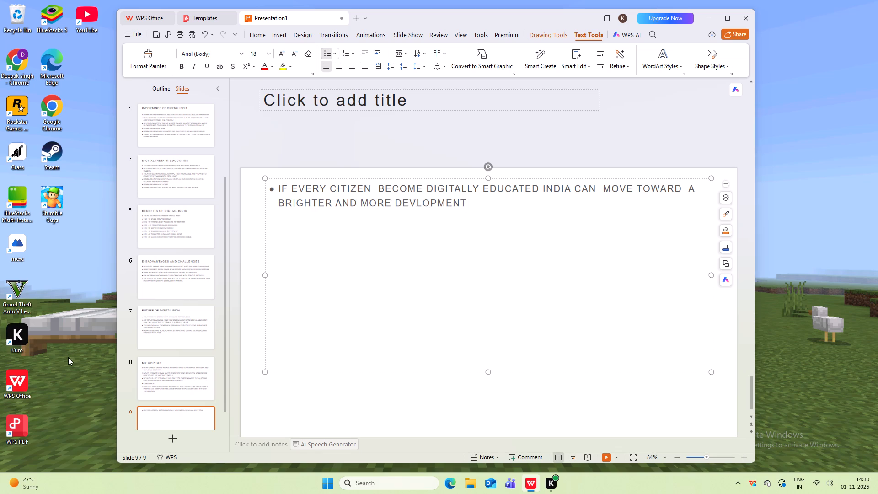
key(BackSpace)
key(BackSpace)
key(BackSpace)
key(BackSpace)
key(BackSpace)
text(ED FUTURE)
key(space)
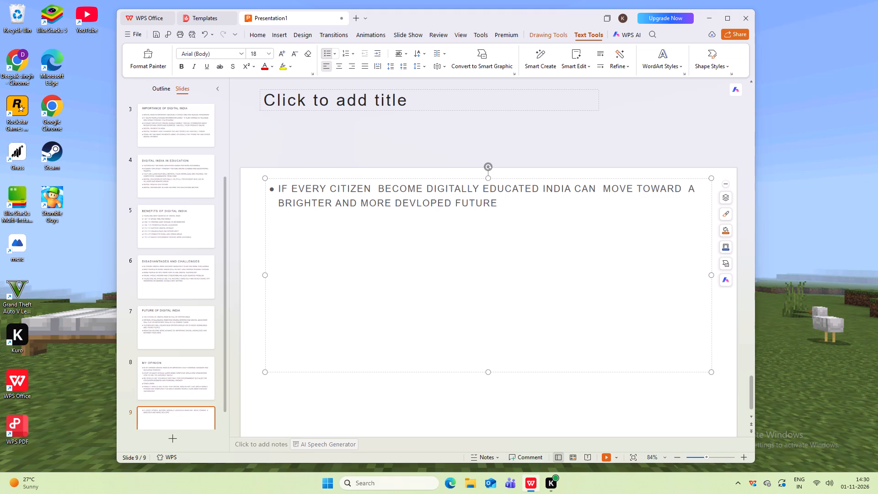
Leave an empty line, add the bullet "THAK YOU EVERYONE FOR LISTENING TO MY PRESENTATION", and start a new line below it.
key(Return)
key(Return)
key(BackSpace)
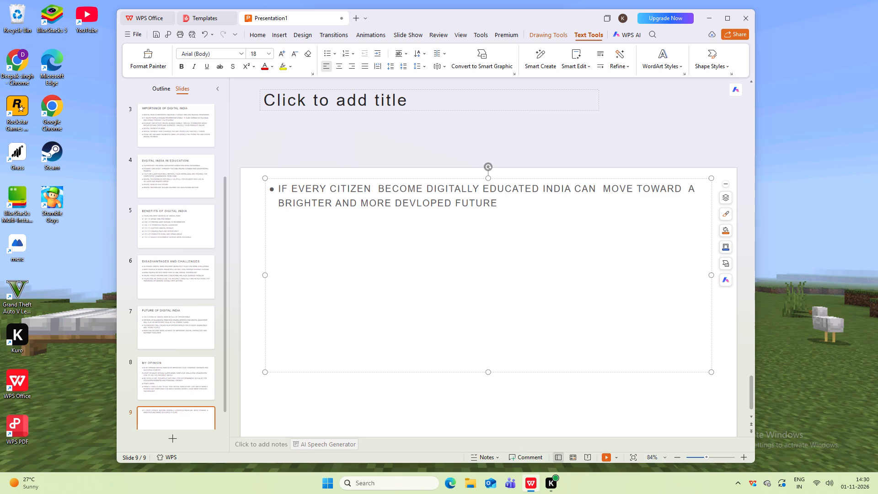
key(BackSpace)
key(Return)
key(t)
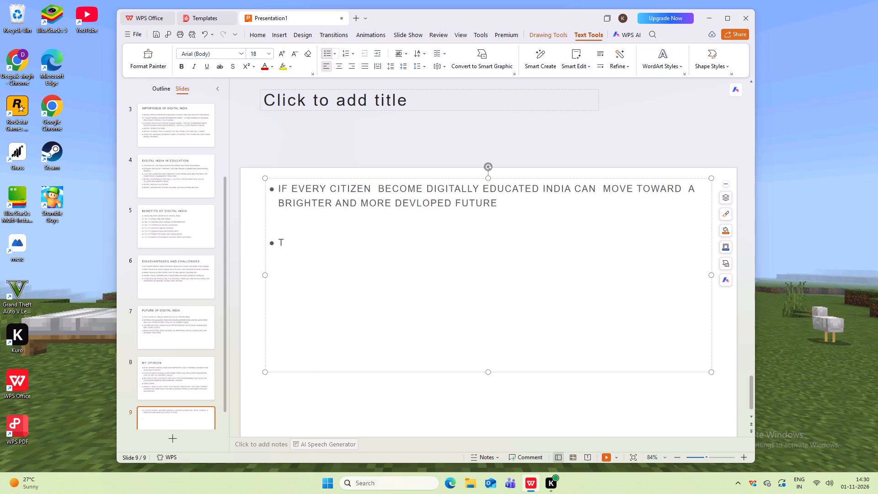
text(HAK)
key(space)
text(YOU EV)
text(ERYONE)
key(space)
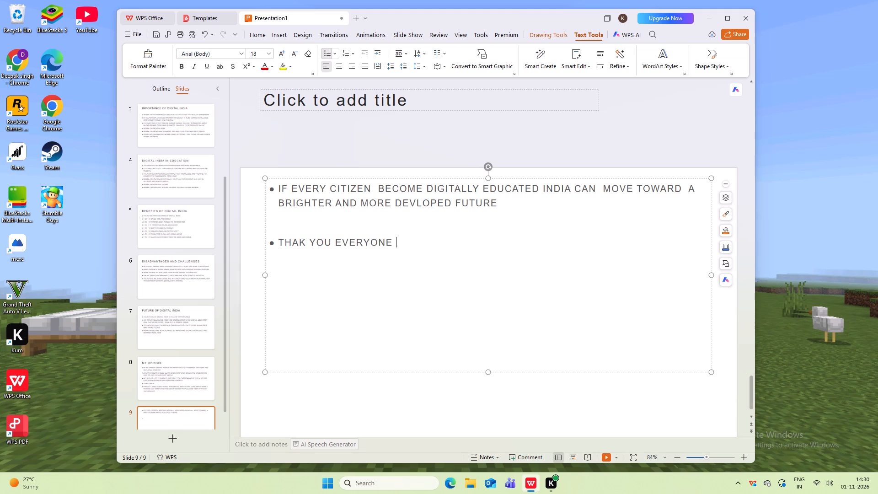
text(FOR LIS)
text(TENING)
key(space)
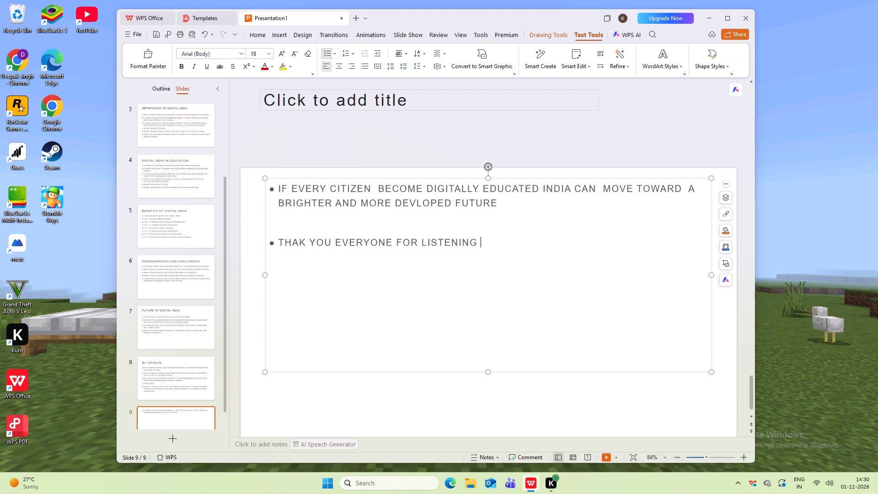
text(TO MY)
key(space)
text(PRESENTATION)
key(space)
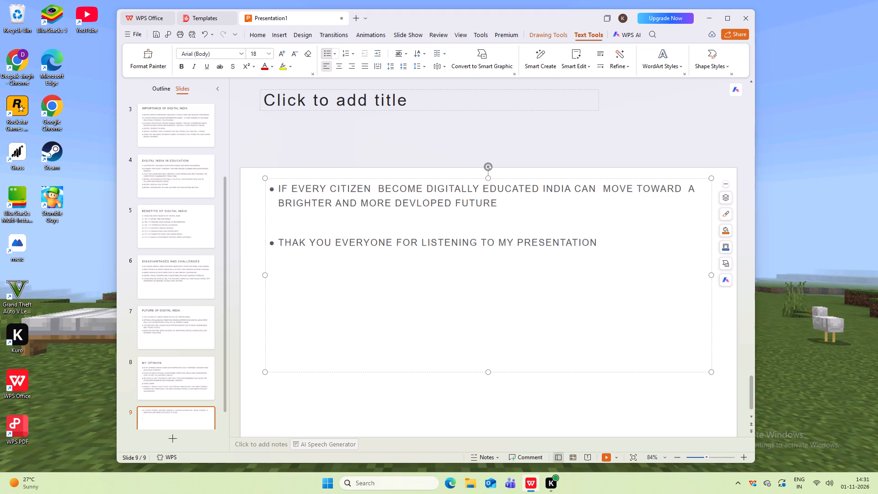
key(Return)
Leave an empty line and add the closing bullet "HAVE A GREAT DAY" on the ninth slide.
key(Return)
text(HAVE A GREAT)
key(space)
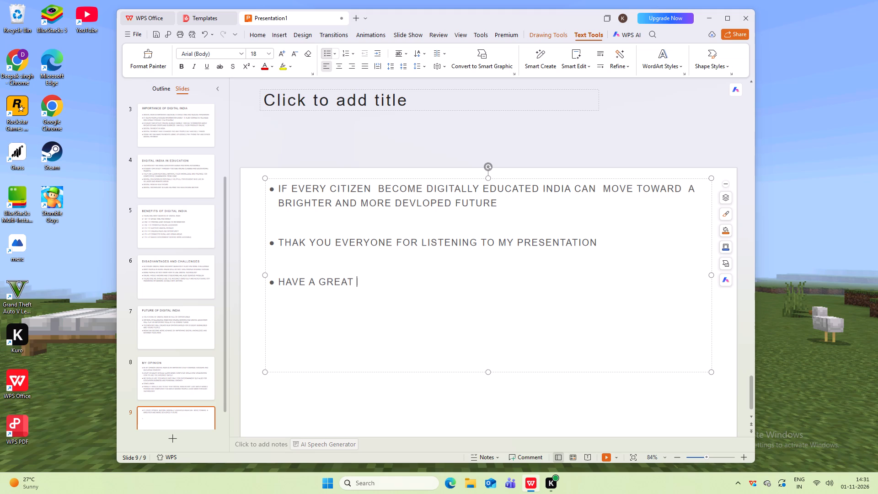
text(DAY)
key(space)
Italicize all of the bullet text on the ninth slide.
drag(278, 185, 416, 304)
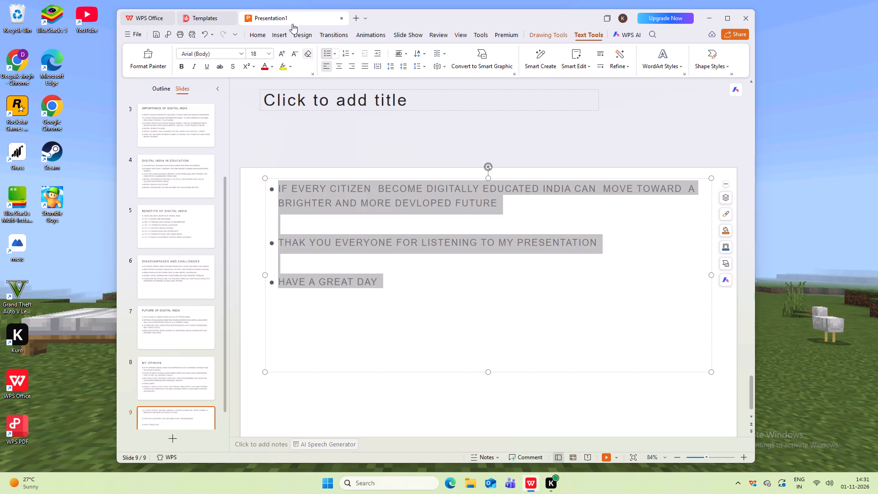
click(195, 70)
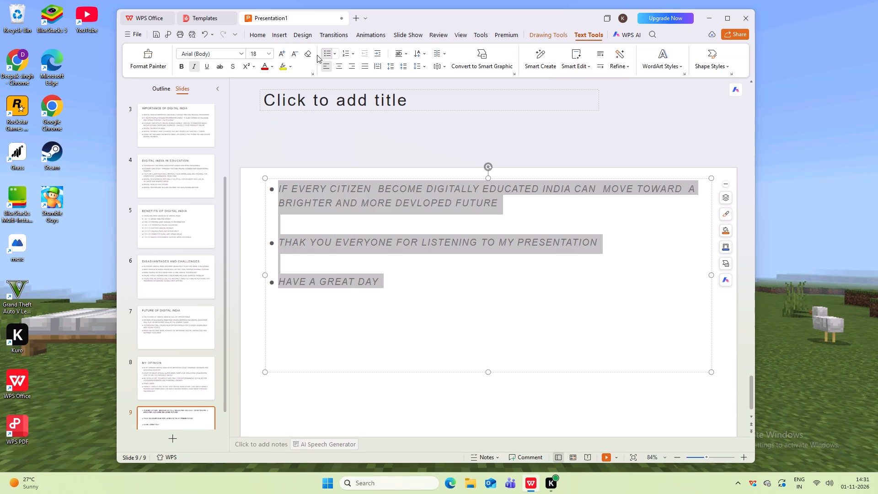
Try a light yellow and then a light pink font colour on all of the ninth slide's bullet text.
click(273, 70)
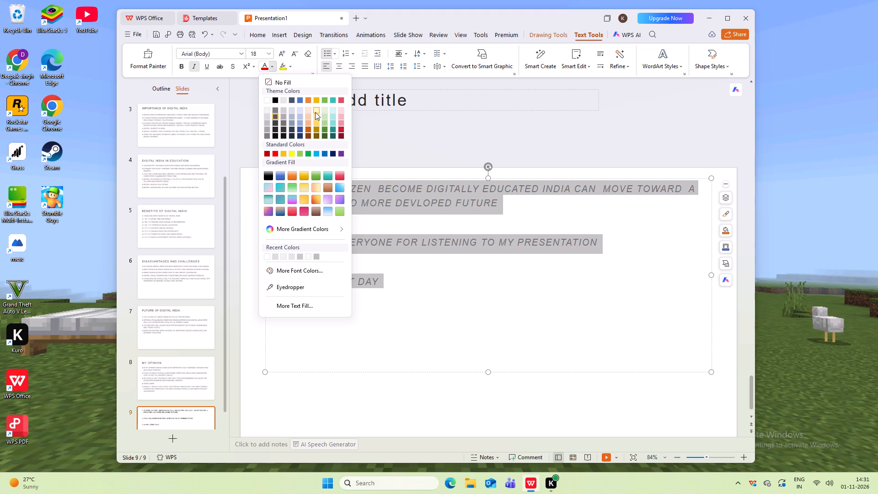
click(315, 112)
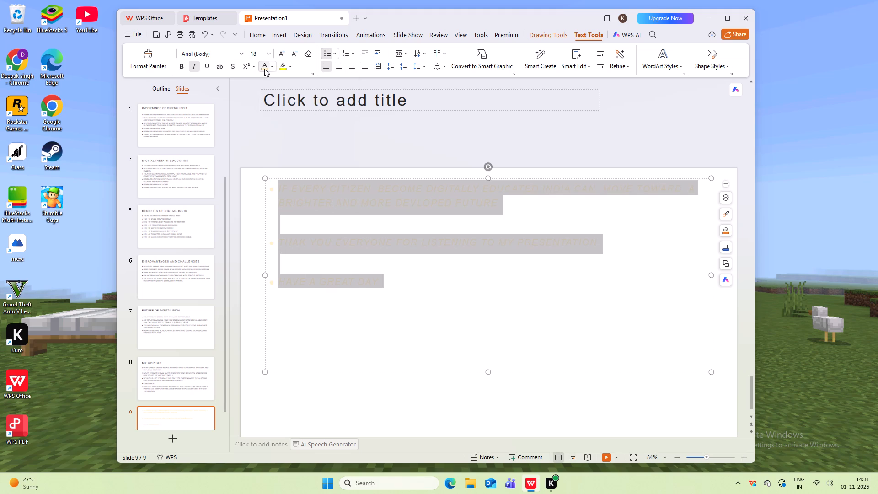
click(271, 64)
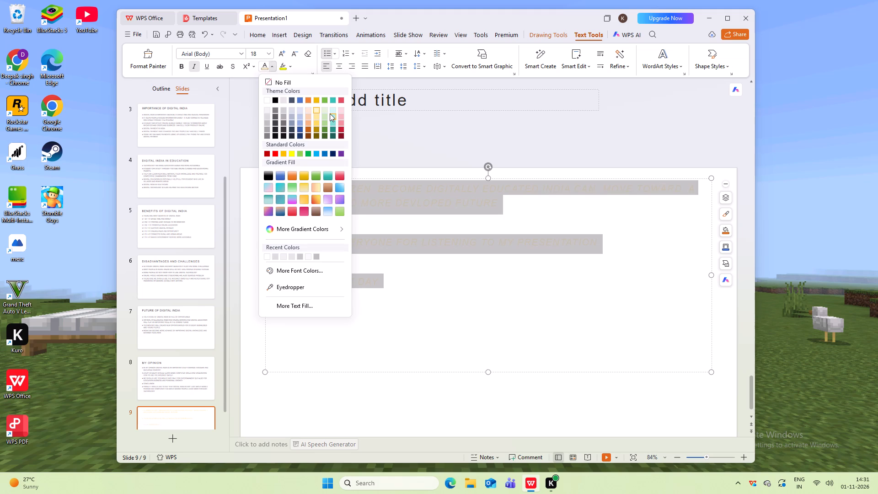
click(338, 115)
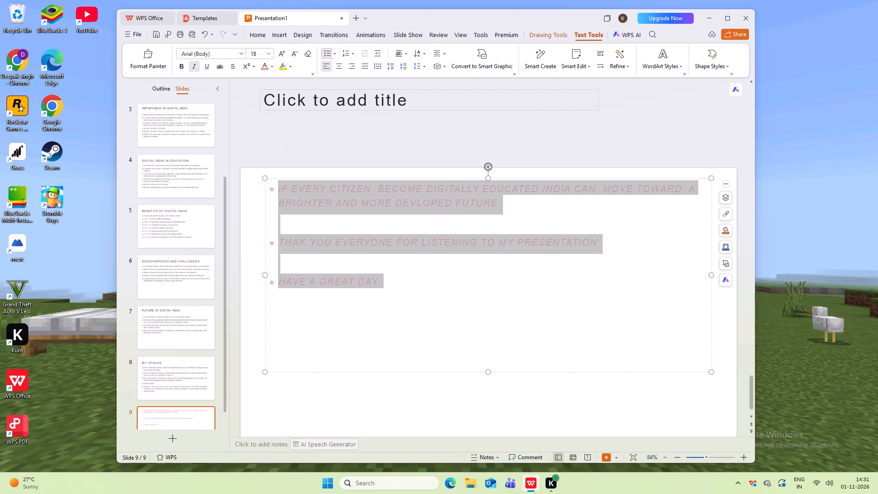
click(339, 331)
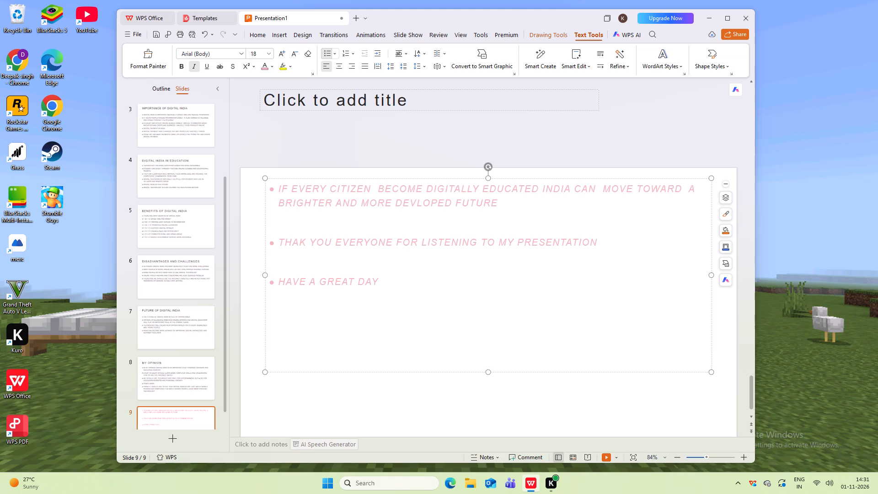
Change the font colour of all the ninth slide's bullet text to a medium pink theme shade.
drag(280, 188, 397, 281)
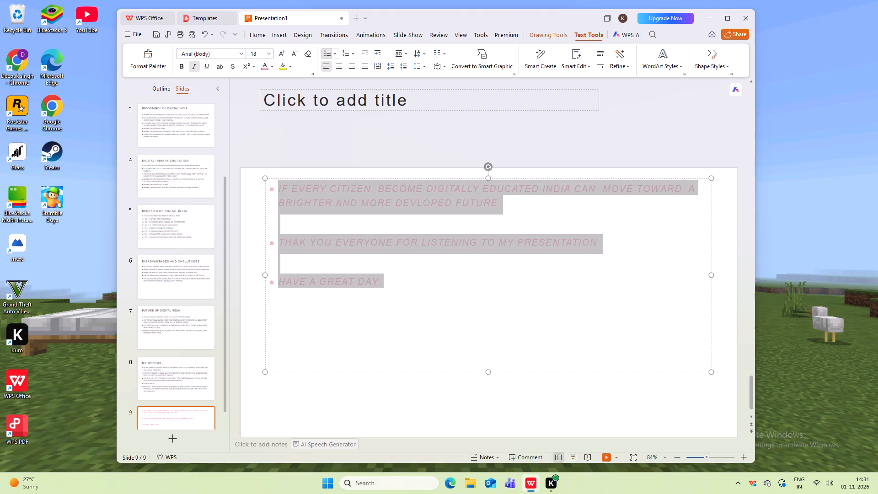
click(273, 66)
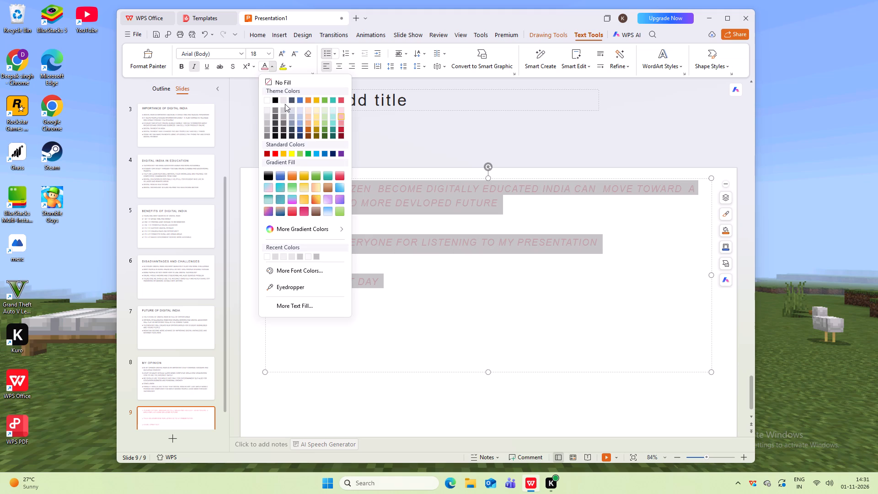
click(342, 125)
click(367, 307)
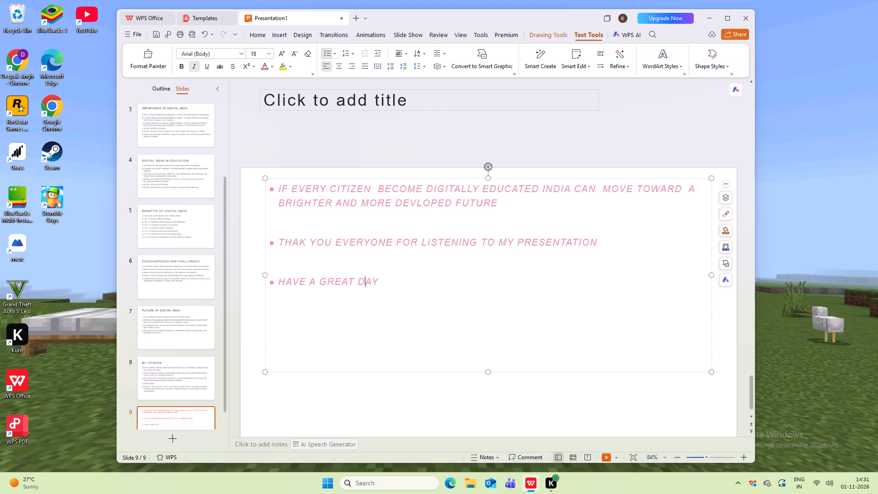
Make the "MY OPINION" title on slide 8 bold and italic, and colour it dark teal.
click(166, 385)
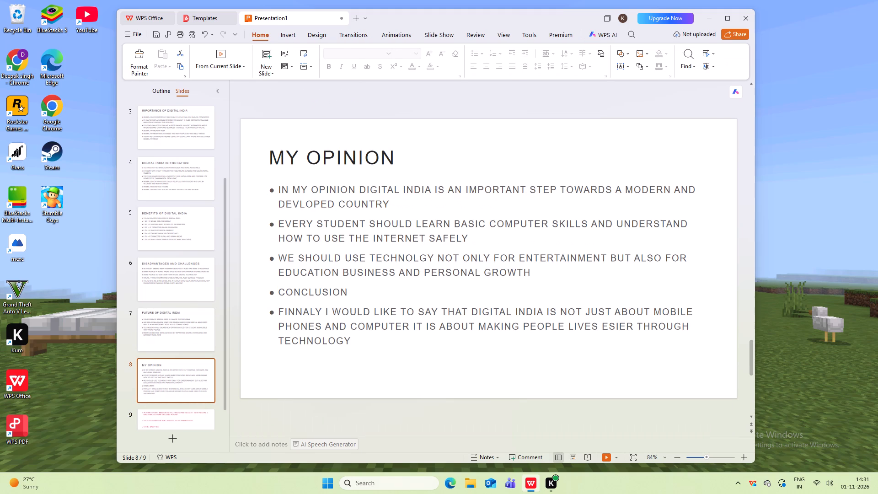
drag(269, 153, 432, 160)
click(179, 63)
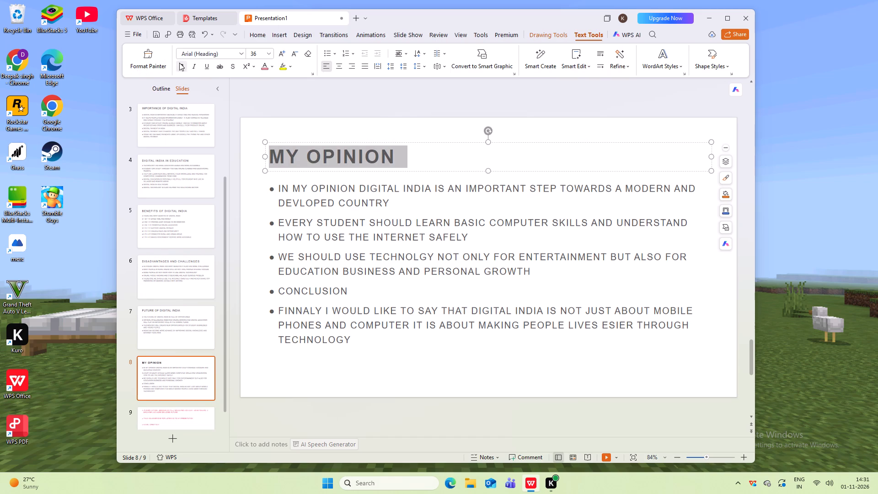
click(199, 67)
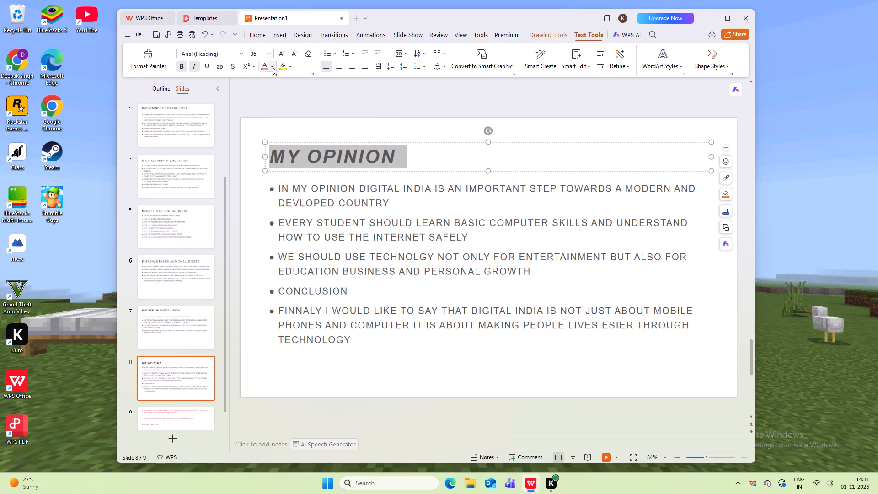
click(273, 67)
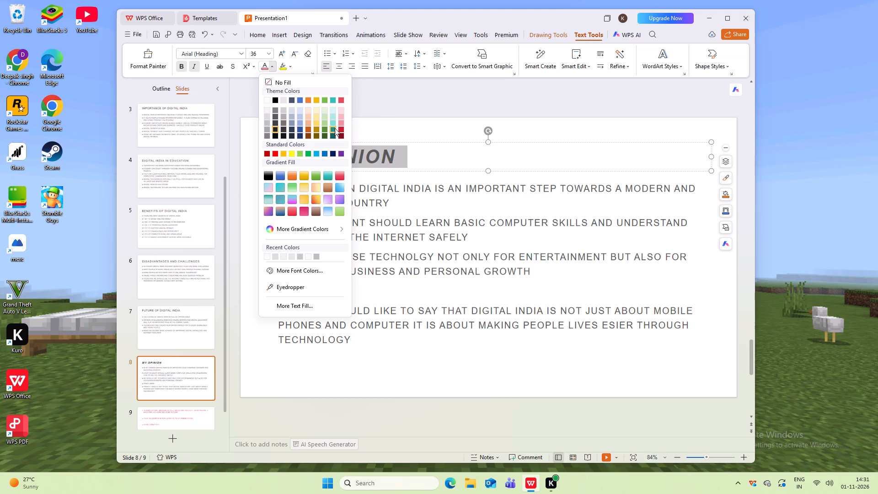
click(335, 128)
click(386, 131)
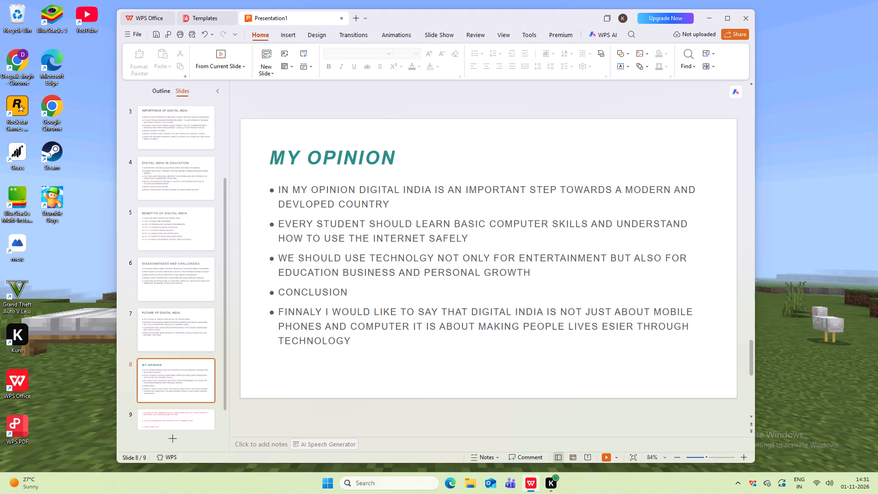
Italicize all of the bullet text on the "MY OPINION" slide.
click(279, 166)
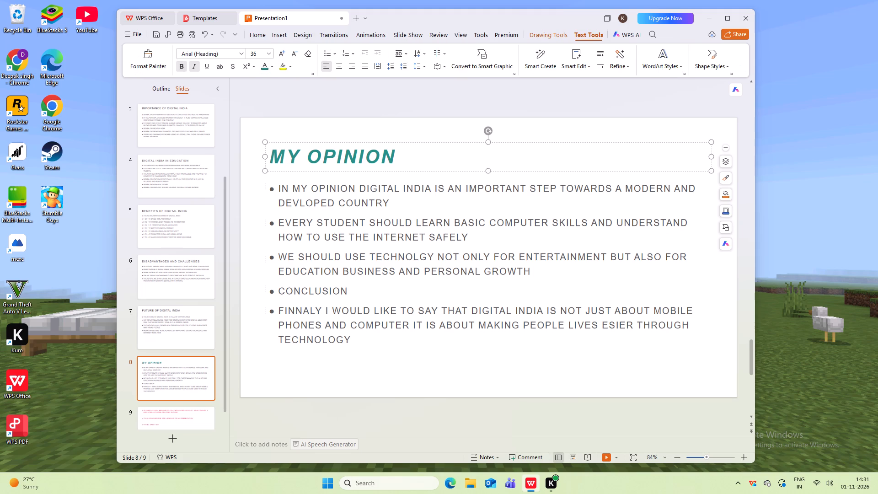
drag(279, 186, 467, 352)
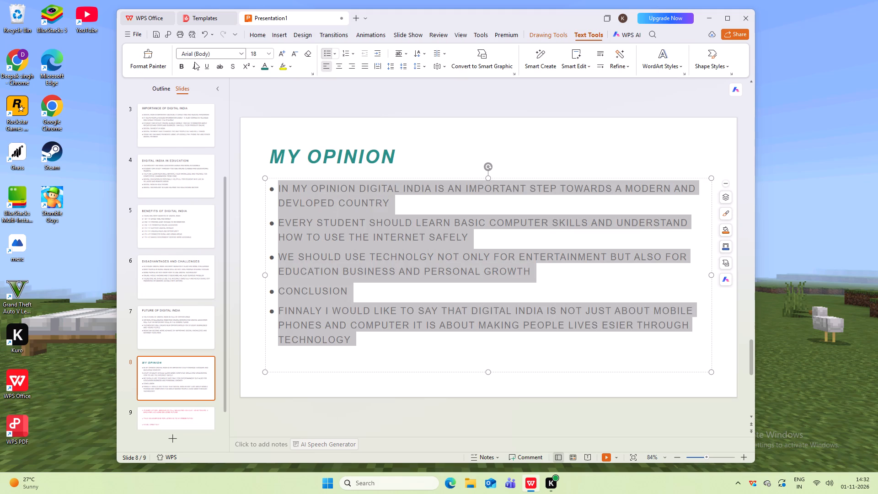
click(194, 62)
click(418, 214)
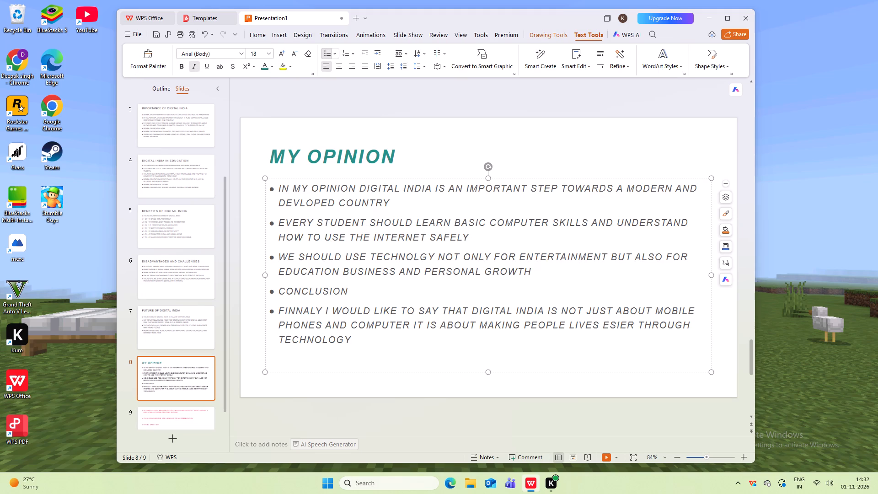
Colour the first bullet, "IN MY OPINION DIGITAL INDIA IS AN IMPORTANT STEP…", dark red.
drag(277, 186, 417, 206)
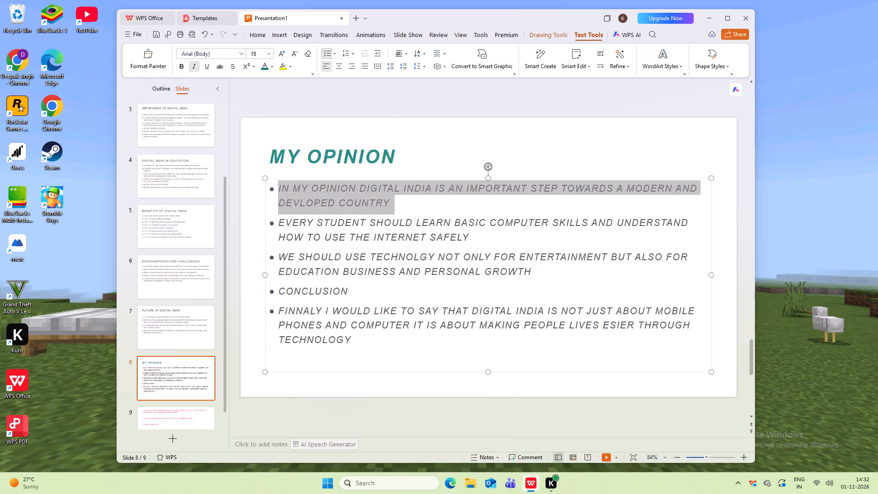
drag(417, 206, 423, 206)
click(270, 68)
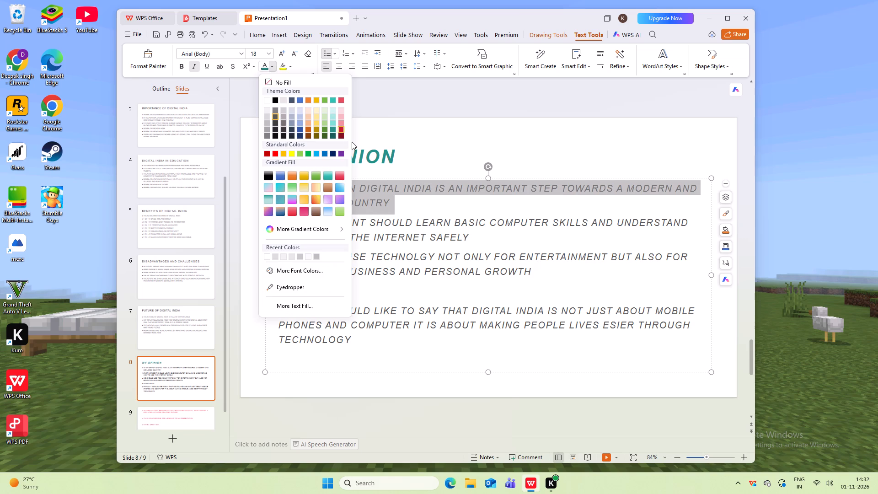
click(342, 129)
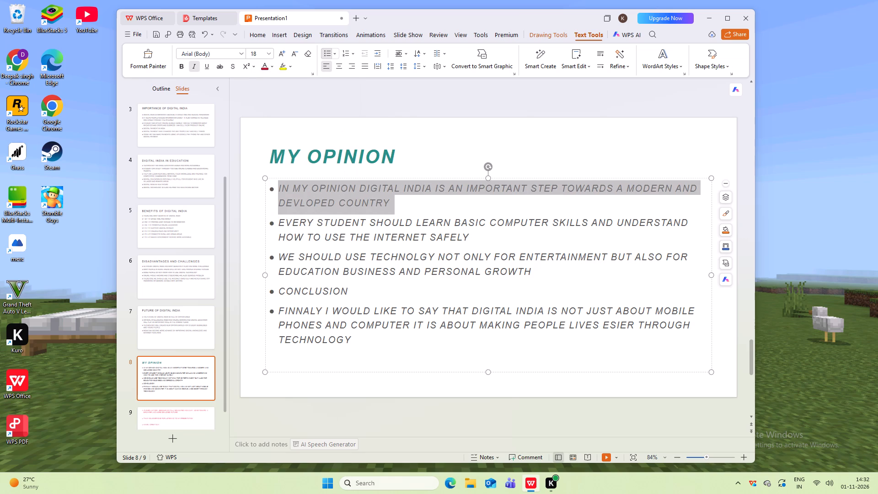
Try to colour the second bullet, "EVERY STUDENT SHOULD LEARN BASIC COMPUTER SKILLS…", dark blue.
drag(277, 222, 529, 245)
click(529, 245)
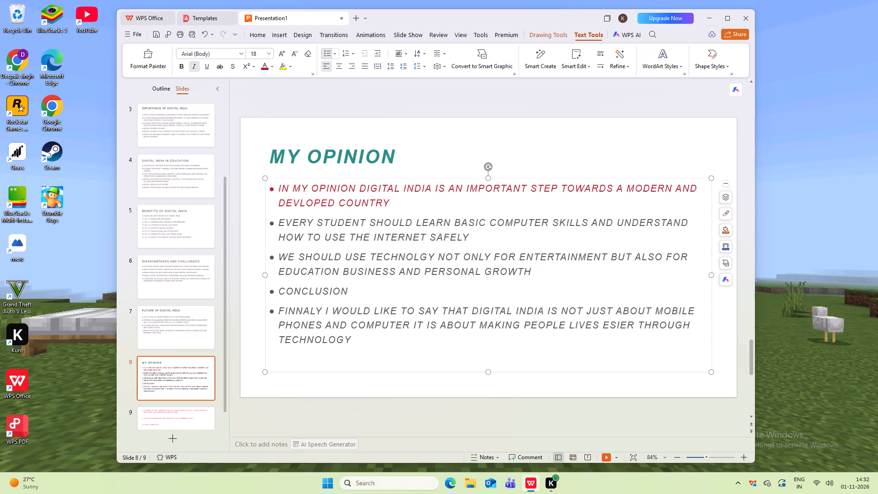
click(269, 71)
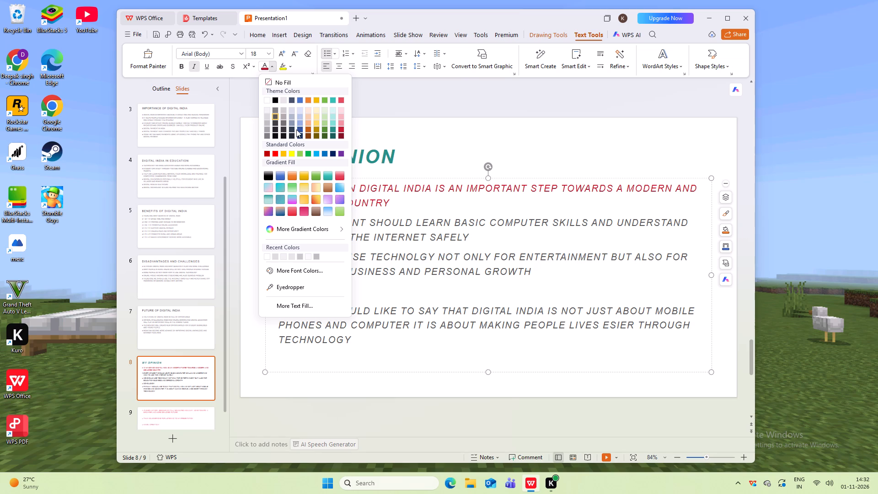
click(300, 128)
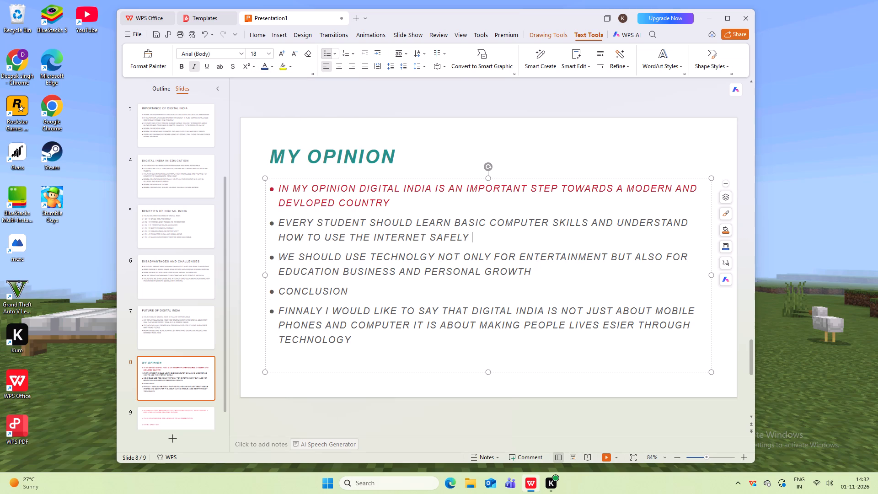
Make the "CONCLUSION" line on slide 8 bold and enlarge its font to size 32.
drag(278, 254, 574, 290)
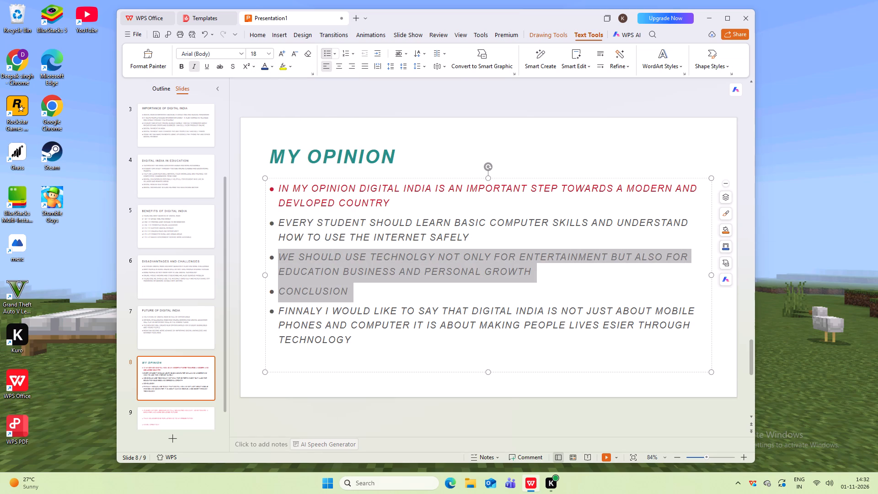
click(361, 314)
drag(277, 291, 337, 296)
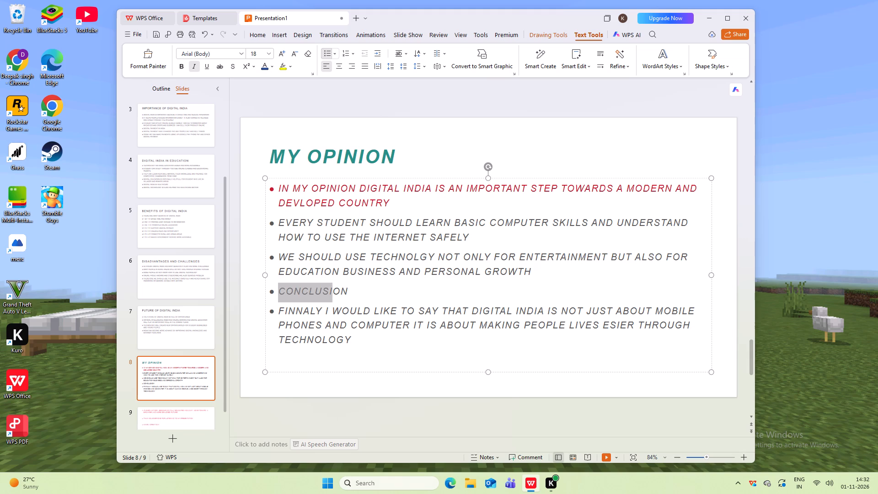
drag(337, 296, 368, 295)
click(185, 69)
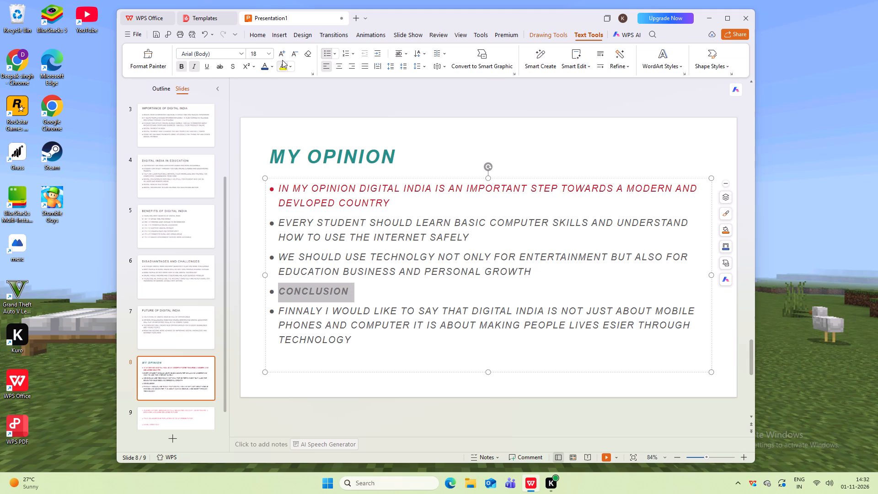
triple_click(285, 56)
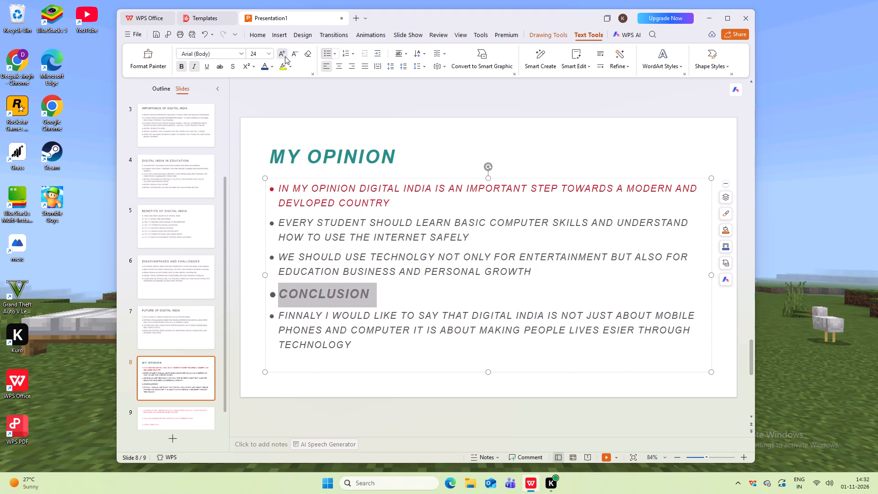
click(285, 56)
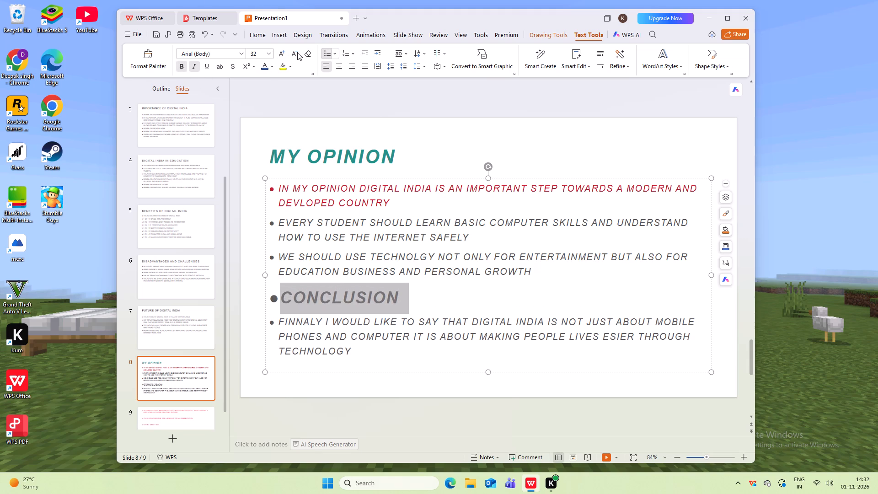
click(337, 328)
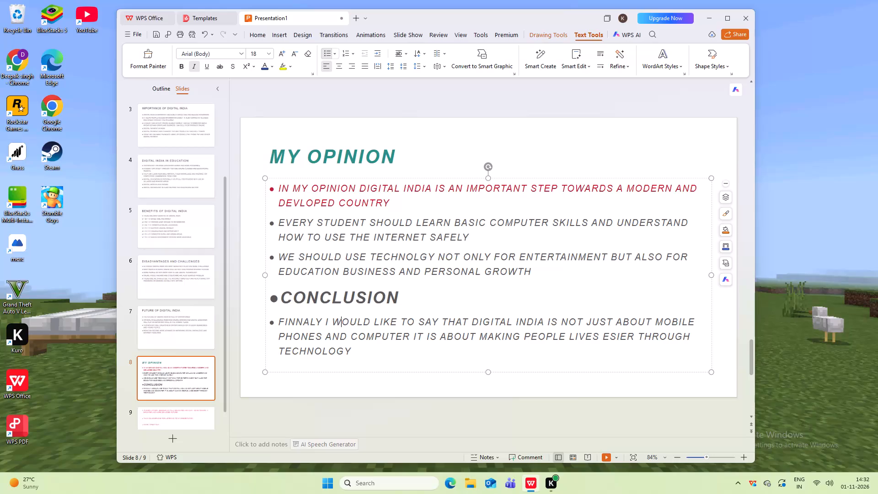
Colour the "CONCLUSION" line on slide 8 dark gold.
drag(283, 296, 431, 296)
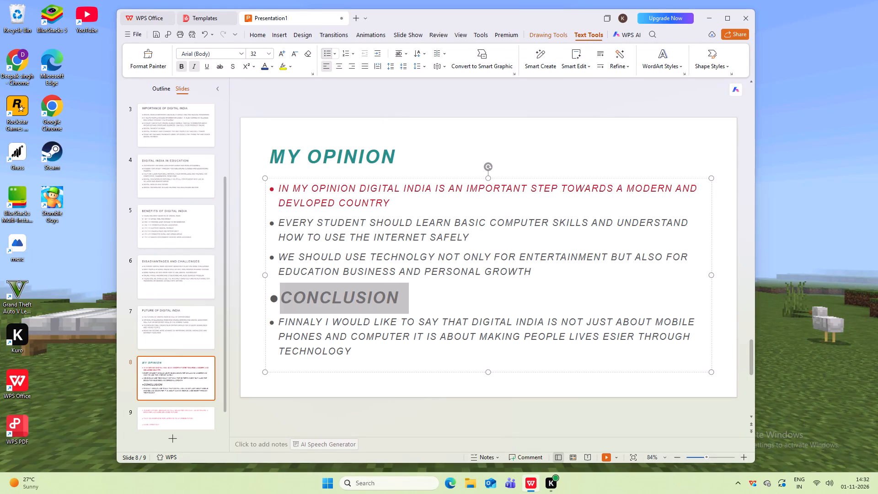
drag(431, 296, 462, 296)
click(270, 67)
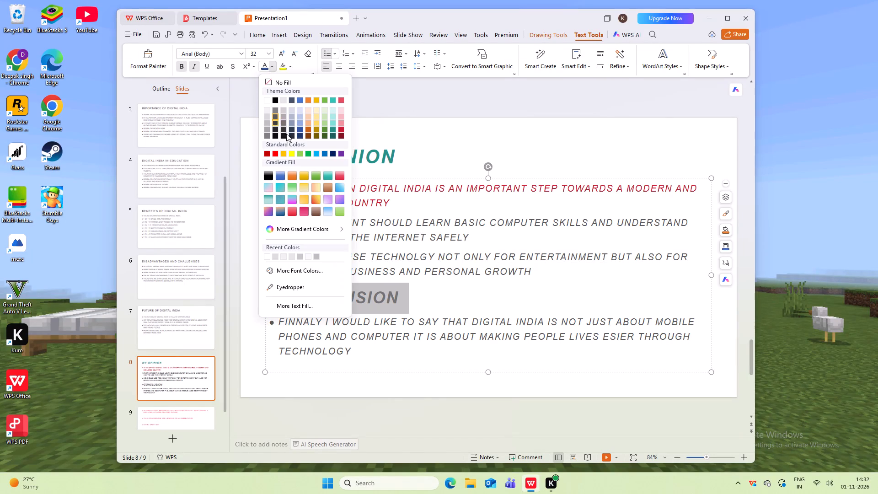
click(316, 135)
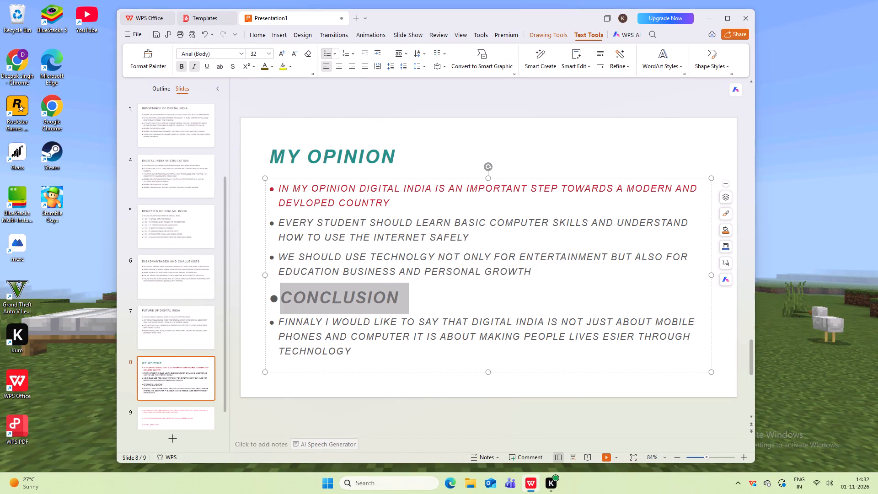
Colour the final bullet on slide 8, "FINNALY I WOULD LIKE TO SAY…", dark red.
click(307, 321)
drag(278, 322, 296, 330)
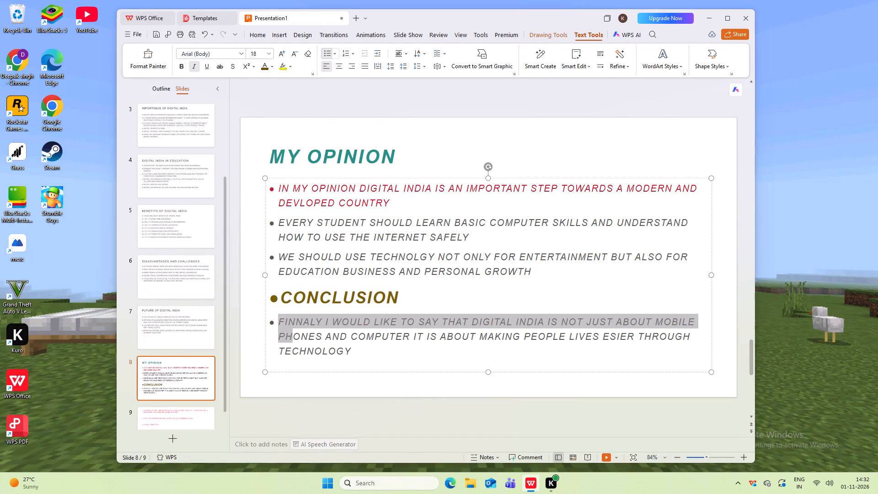
drag(296, 330, 376, 349)
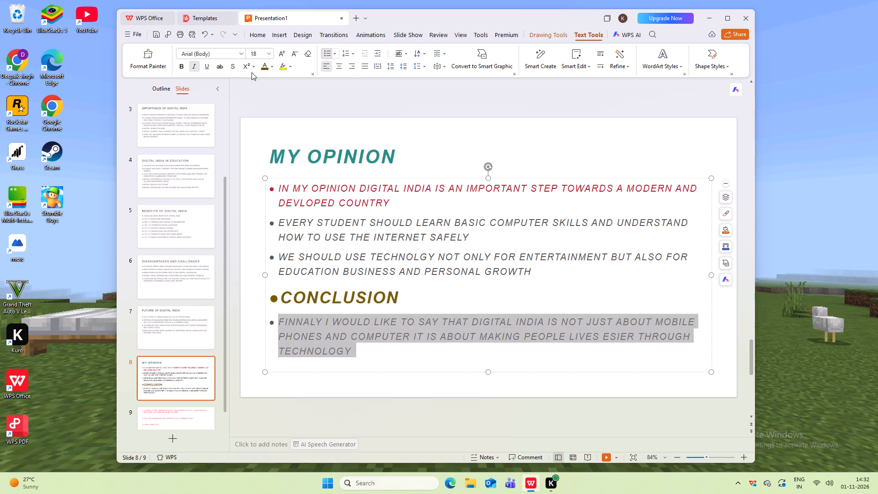
click(272, 65)
click(343, 134)
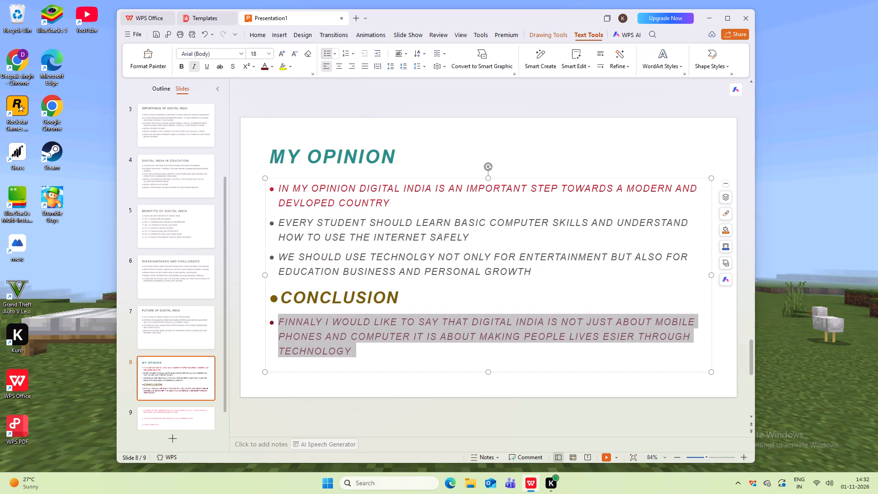
click(385, 289)
Make the "FUTURE OF DIGITAL INDIA" title on slide 7 bold, italic and dark green.
click(186, 312)
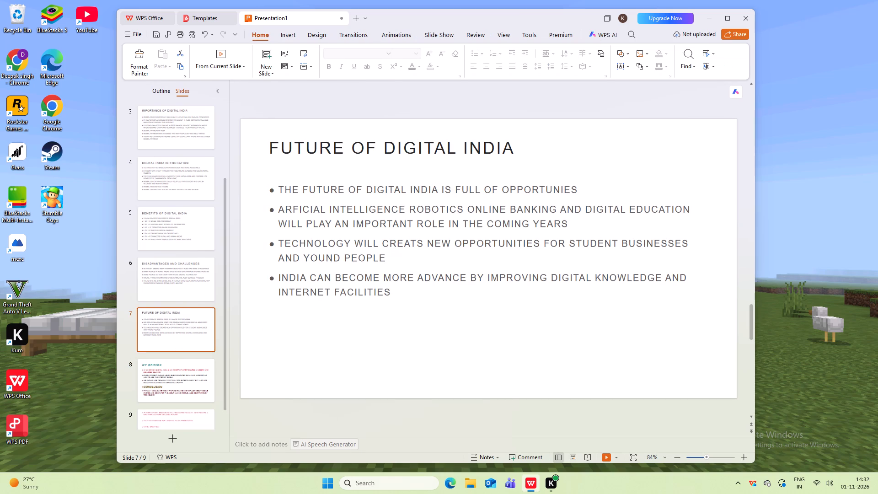
drag(269, 143, 546, 145)
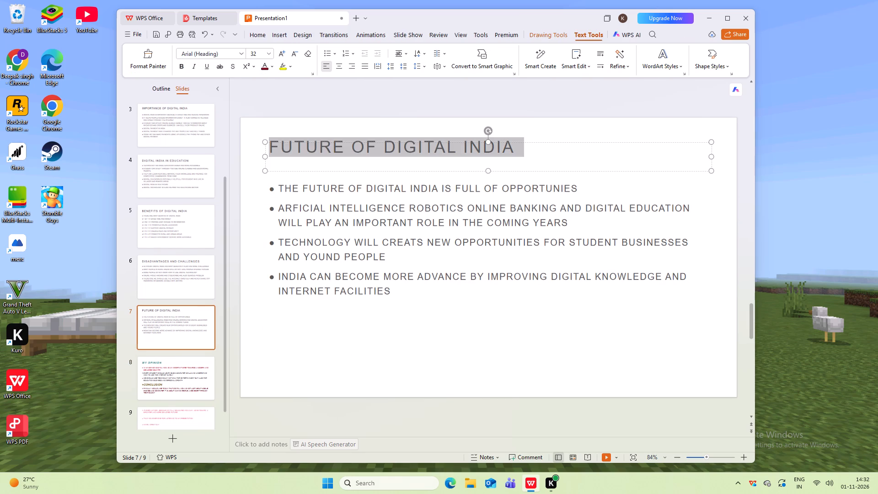
drag(546, 145, 551, 145)
click(593, 118)
click(601, 120)
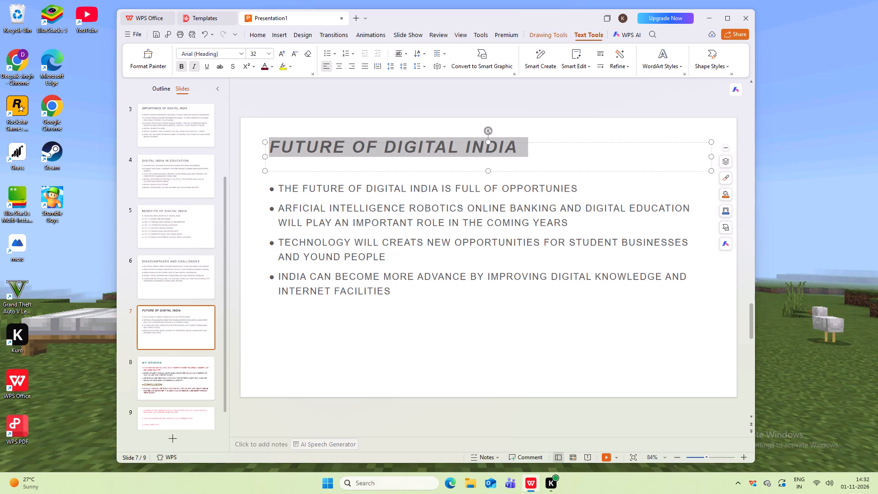
click(274, 68)
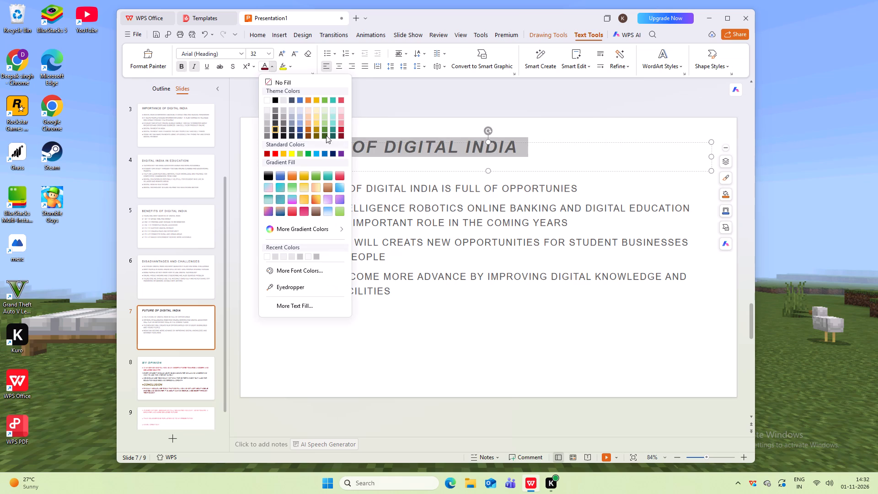
click(326, 135)
click(340, 176)
Colour all of the bullet text on the "FUTURE OF DIGITAL INDIA" slide dark blue-grey.
drag(279, 189, 333, 198)
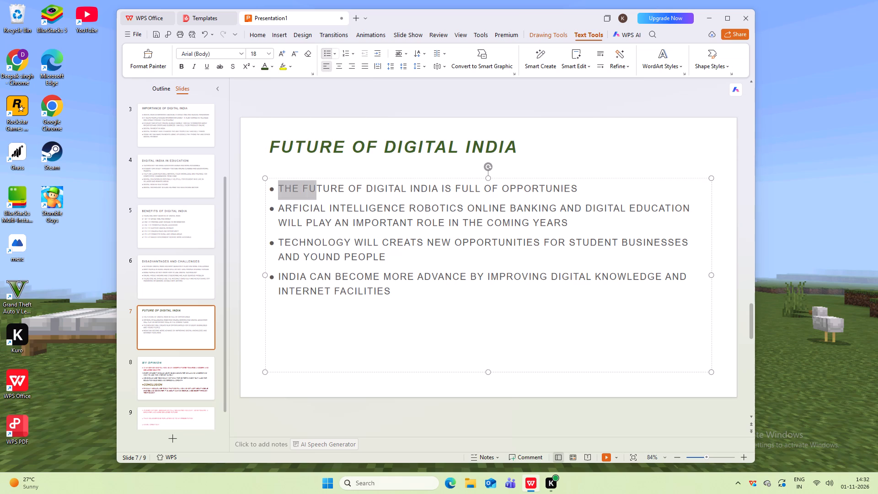
drag(333, 198, 533, 306)
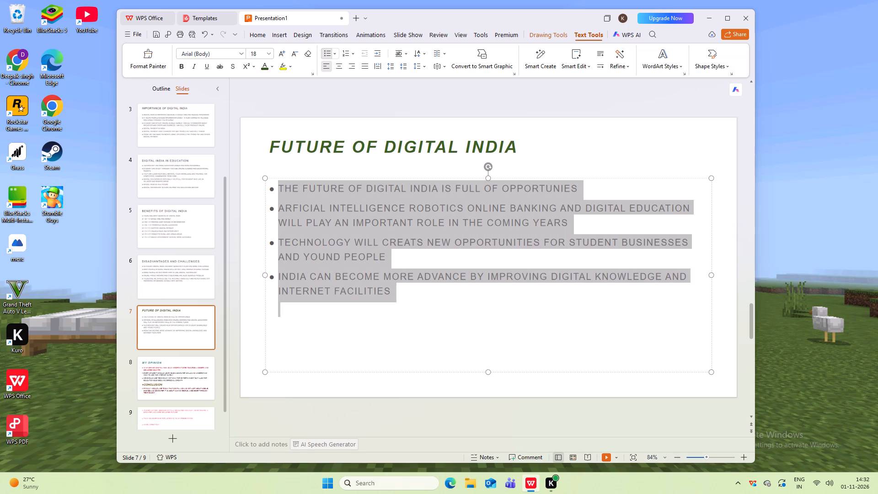
click(273, 65)
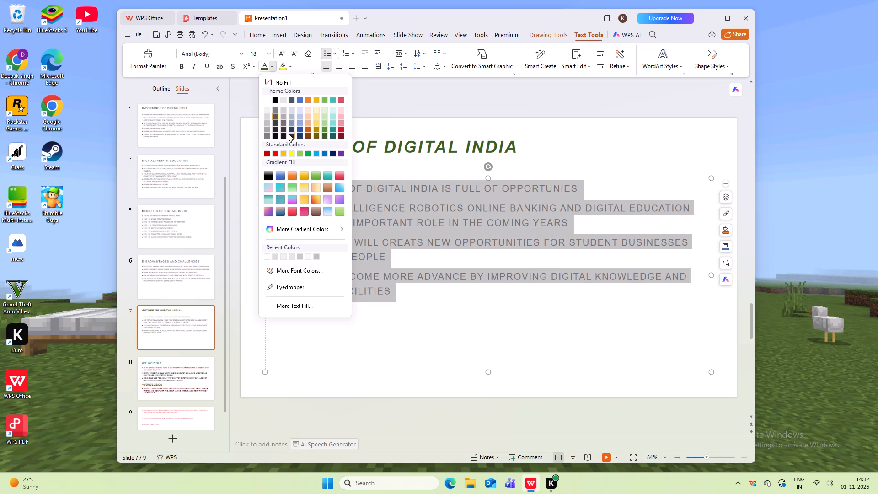
click(292, 128)
click(351, 325)
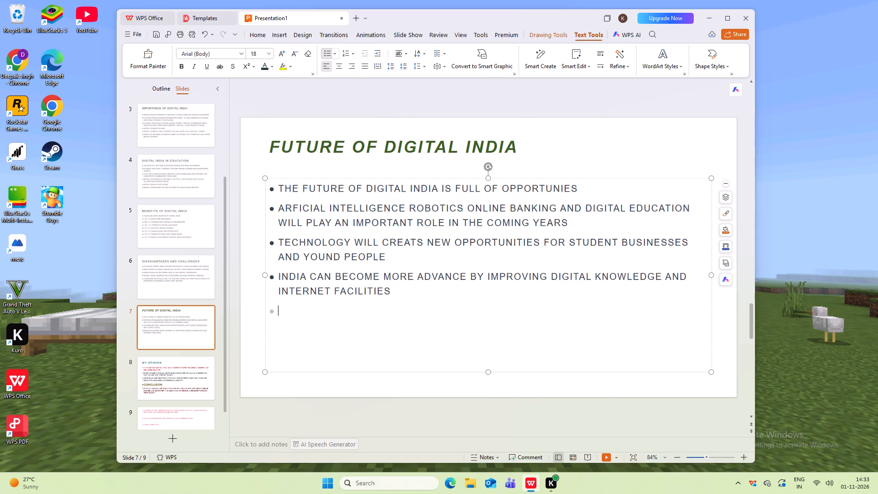
Make the "DISADVANTAGES AND CHALLENGES" title on slide 6 bold, italic and dark teal.
click(184, 262)
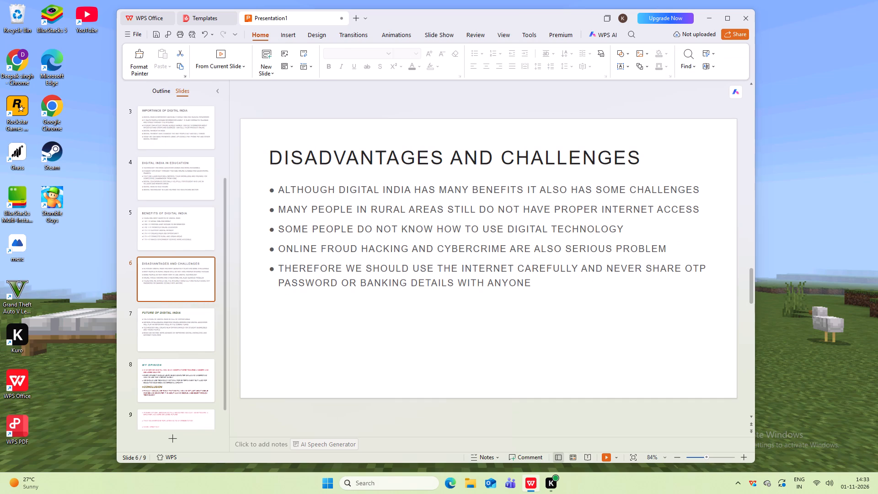
drag(270, 156, 661, 156)
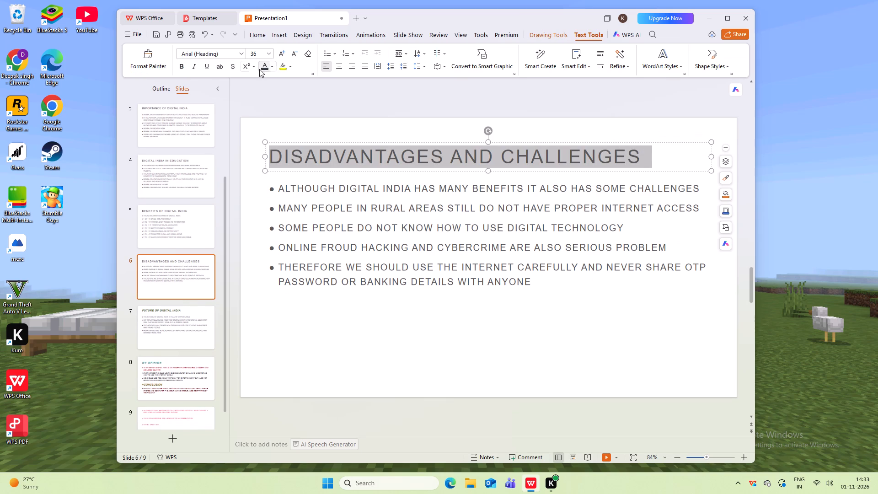
click(177, 69)
click(199, 66)
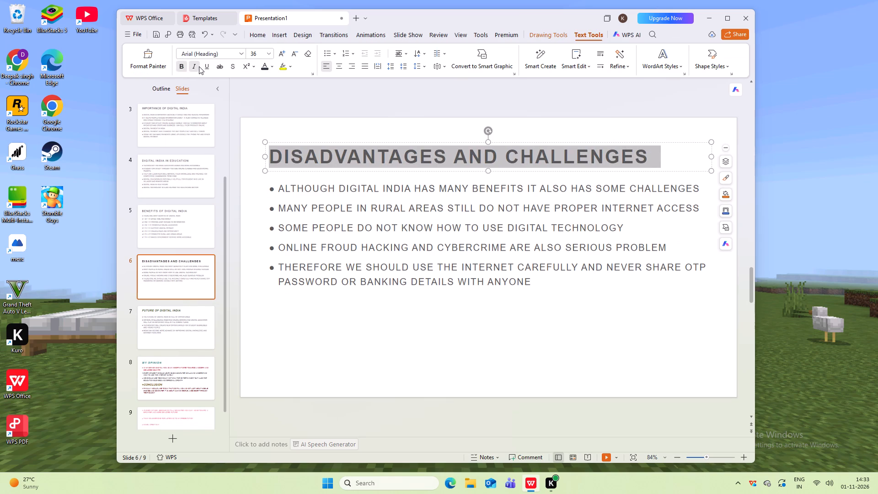
click(315, 213)
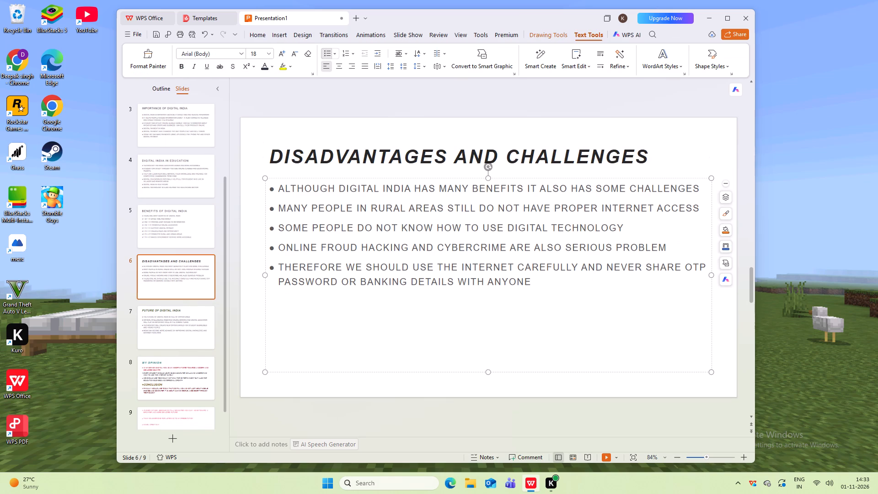
drag(273, 156, 656, 156)
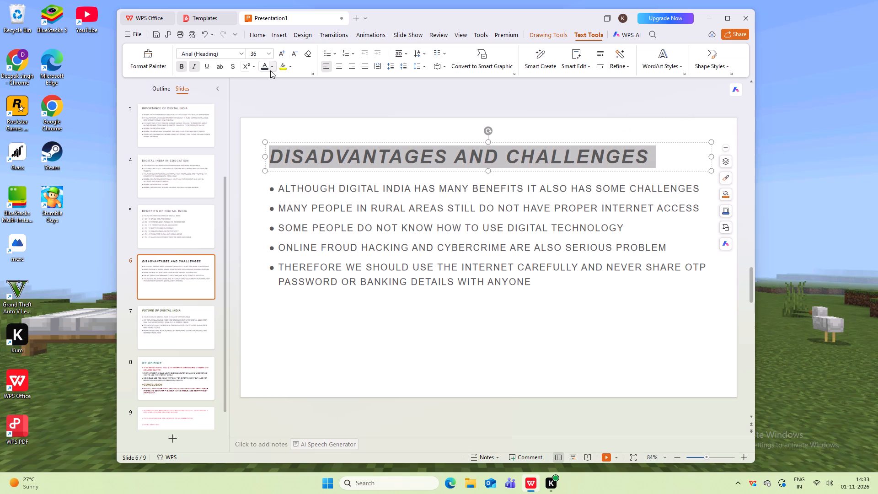
click(271, 70)
click(331, 134)
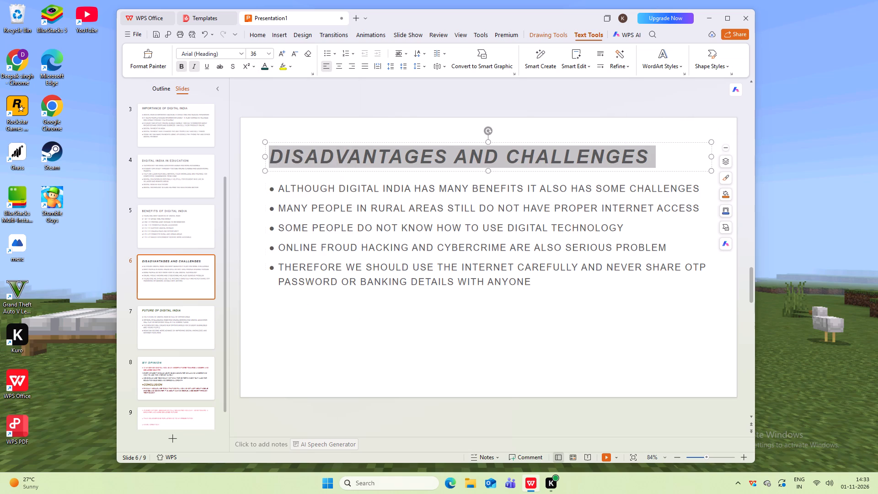
click(329, 246)
Italicize all of the bullet text on the "DISADVANTAGES AND CHALLENGES" slide and colour it dark orange.
drag(281, 187, 584, 274)
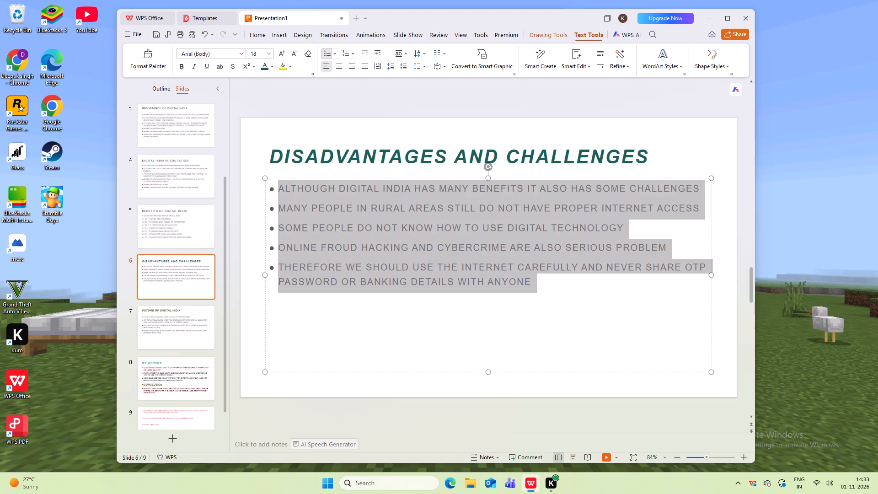
drag(584, 274, 589, 291)
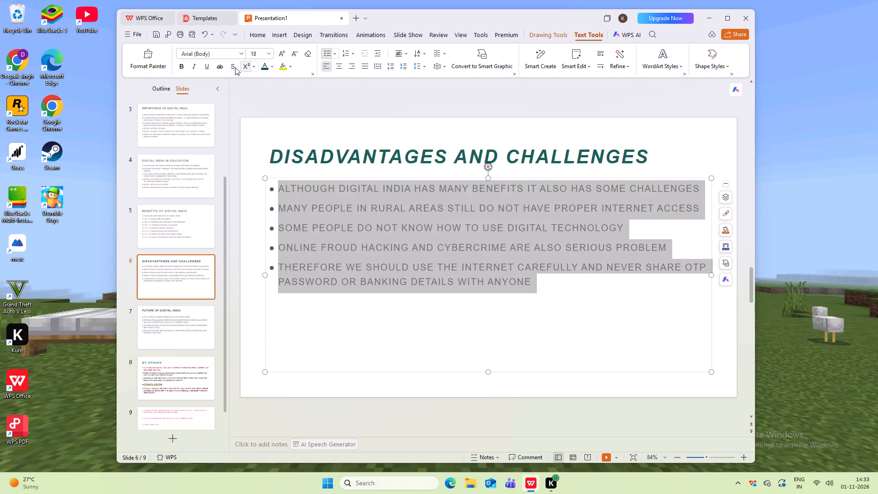
click(190, 70)
click(272, 71)
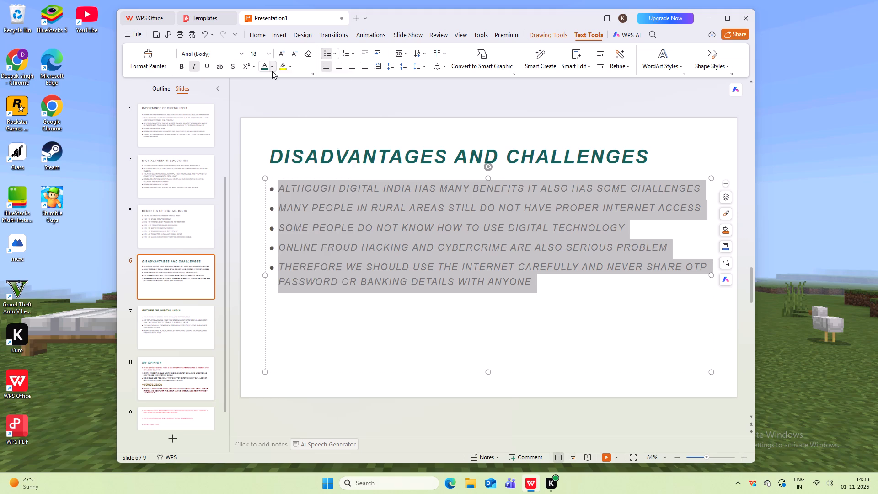
click(309, 133)
click(313, 324)
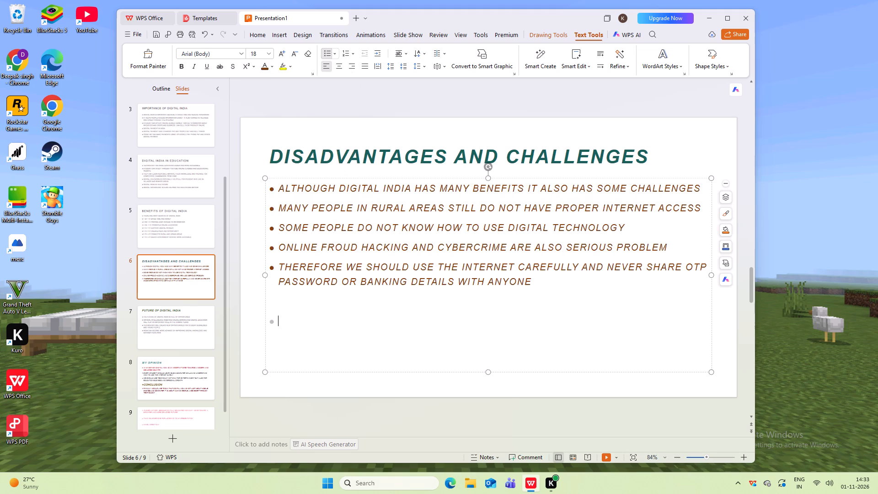
Colour the "BENEFITS OF DIGITAL INDIA" title on slide 5 dark blue.
click(198, 228)
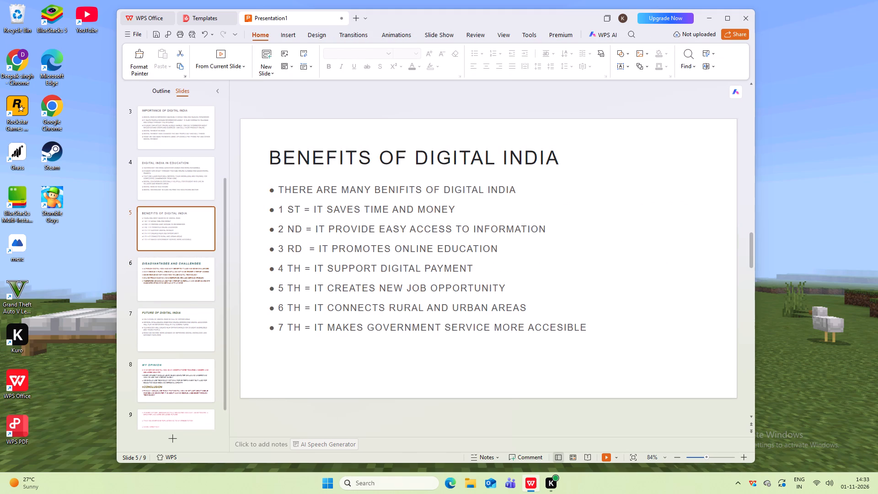
drag(270, 154, 589, 157)
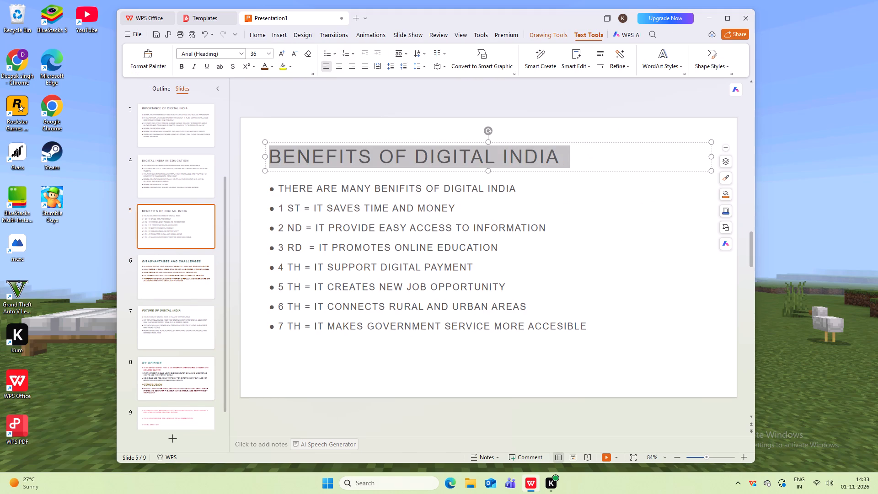
click(272, 67)
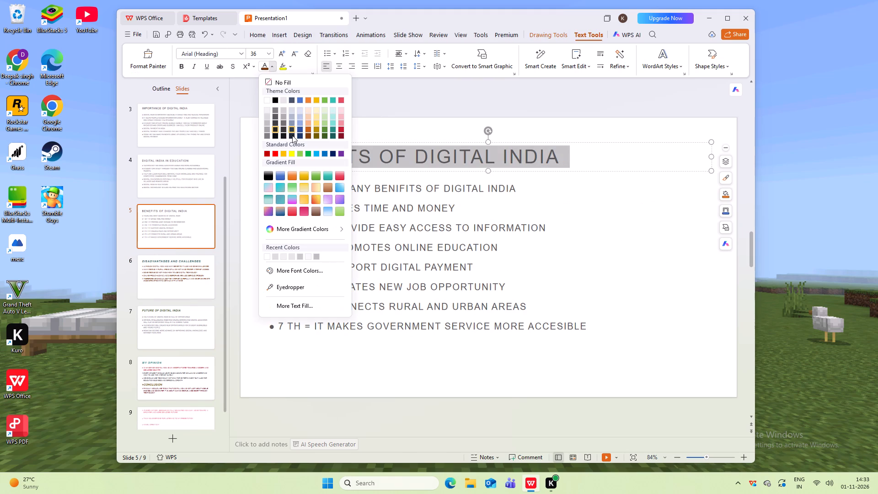
click(292, 135)
click(275, 71)
click(302, 118)
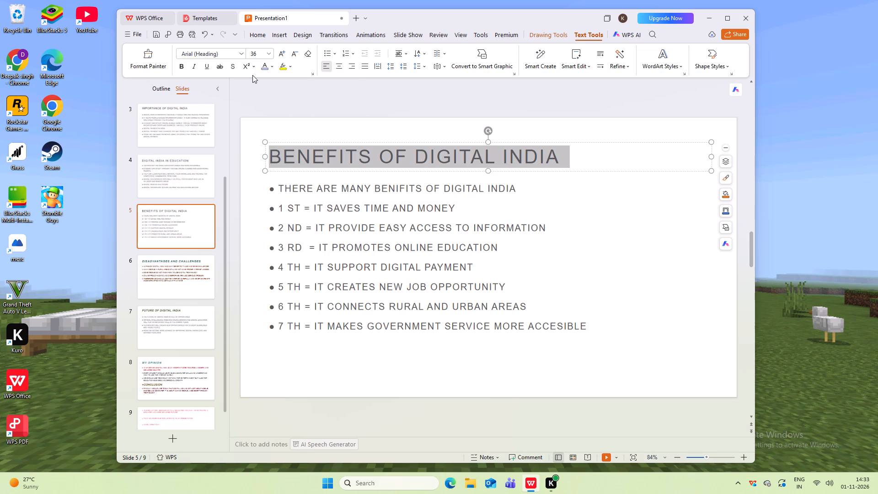
click(272, 65)
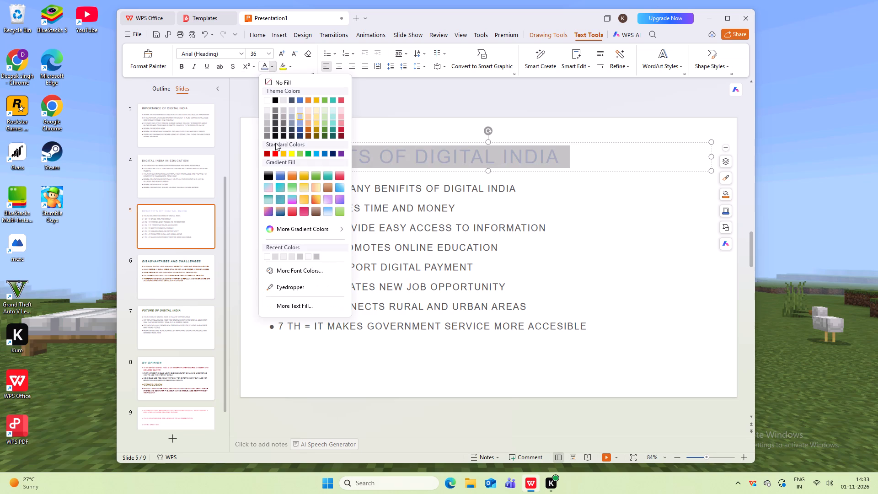
click(299, 133)
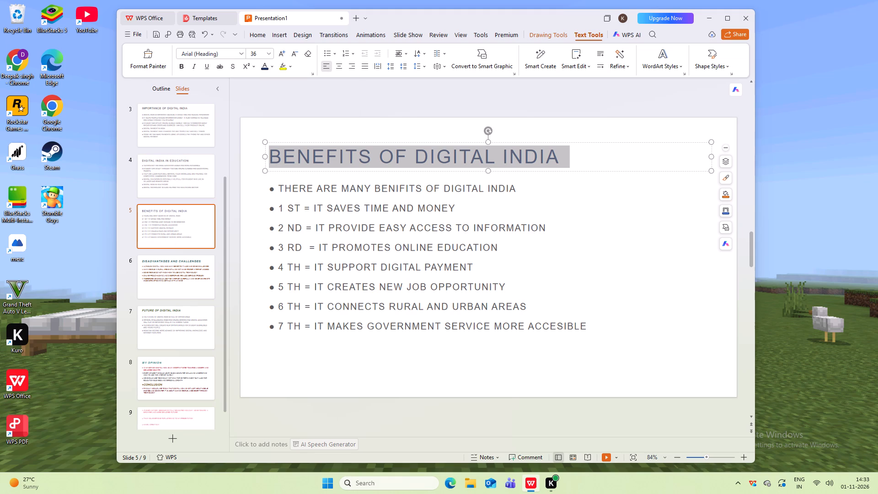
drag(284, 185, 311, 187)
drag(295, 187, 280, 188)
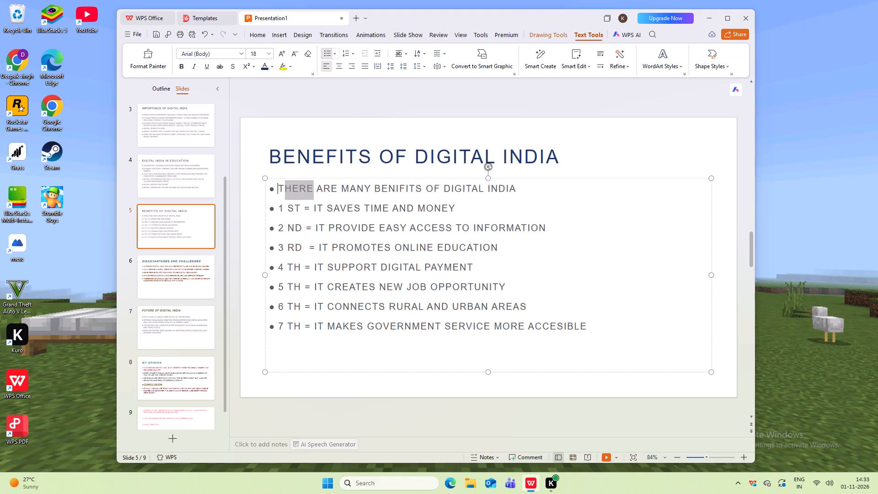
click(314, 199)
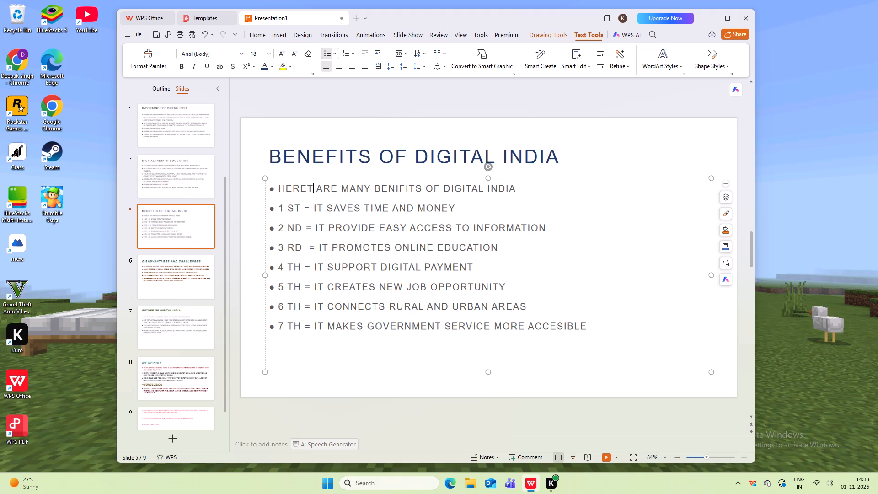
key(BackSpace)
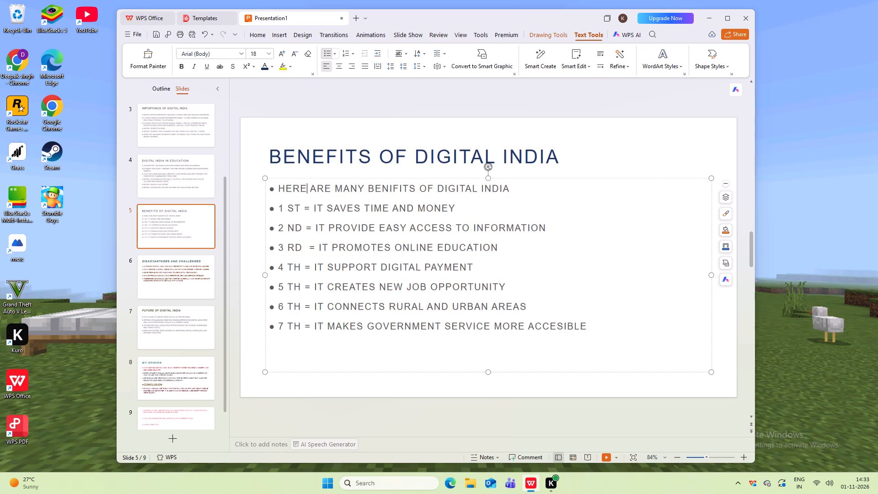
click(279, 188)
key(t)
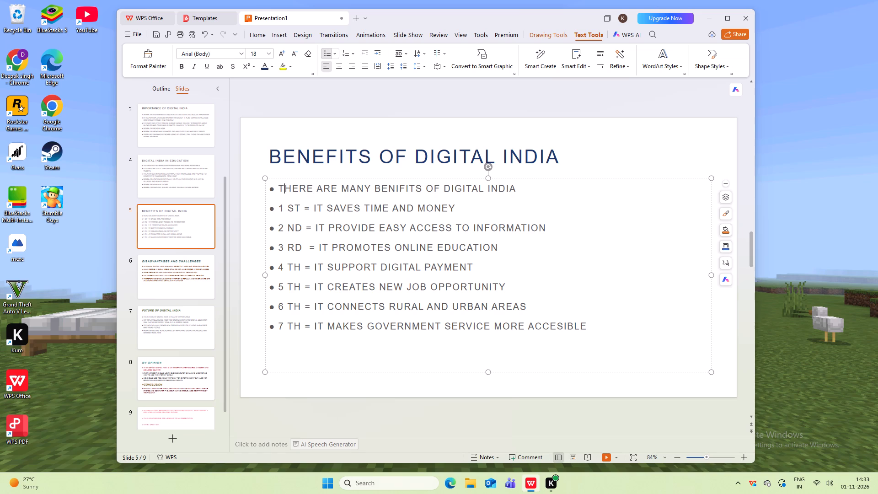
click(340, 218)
Italicize the first bullet, "THERE ARE MANY BENIFITS OF DIGITAL INDIA", and colour it dark orange.
drag(278, 187, 576, 185)
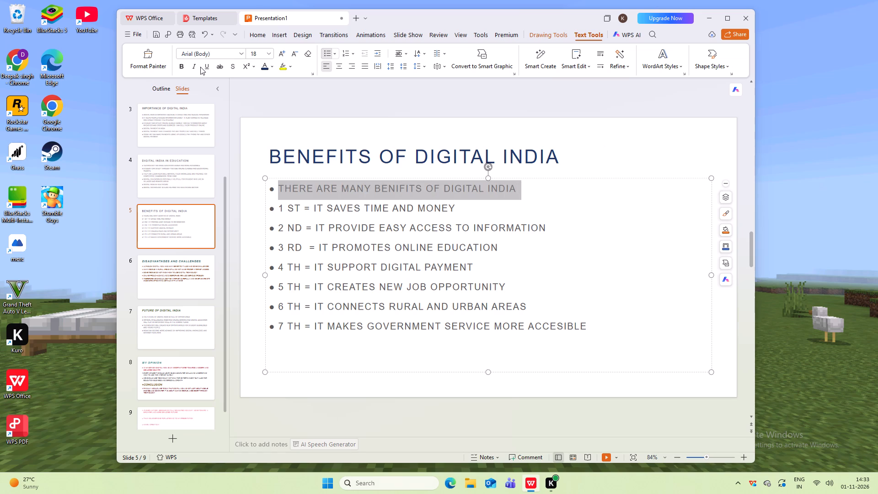
click(193, 65)
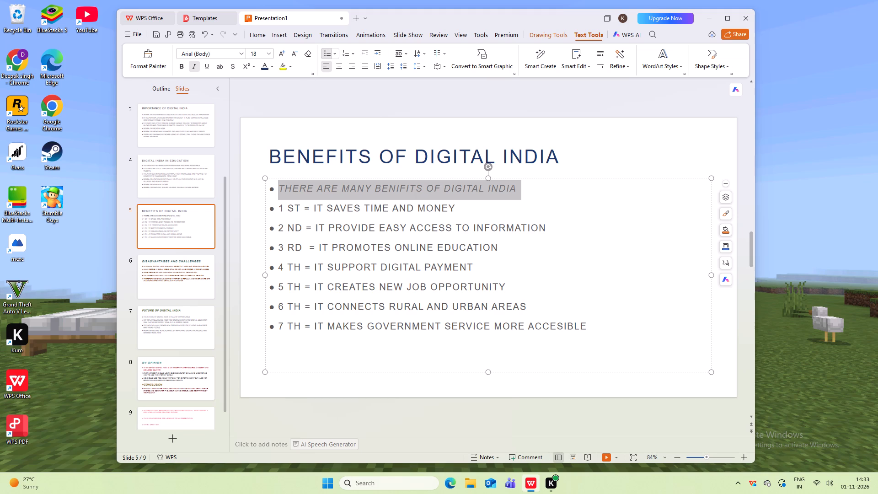
click(274, 67)
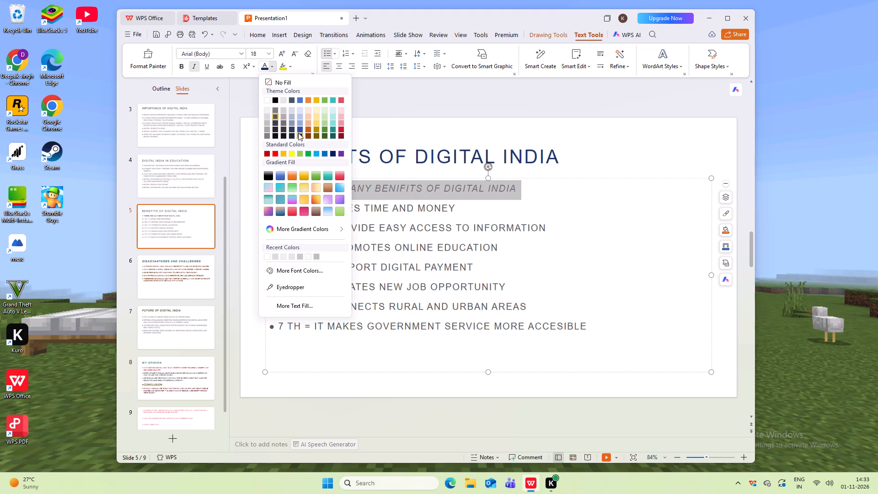
click(308, 127)
click(321, 194)
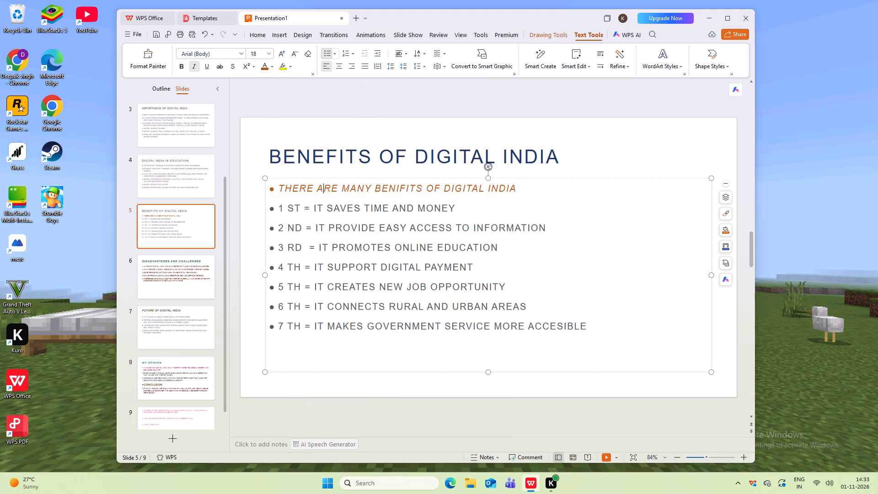
Italicize the numbered bullets from "1 ST" through "7 TH" on the "BENEFITS OF DIGITAL INDIA" slide.
drag(278, 208, 335, 330)
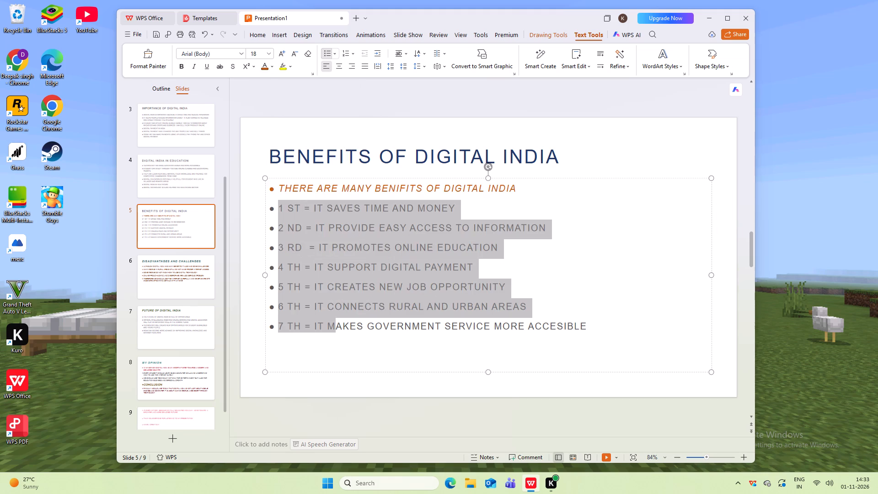
drag(335, 330, 622, 338)
click(197, 69)
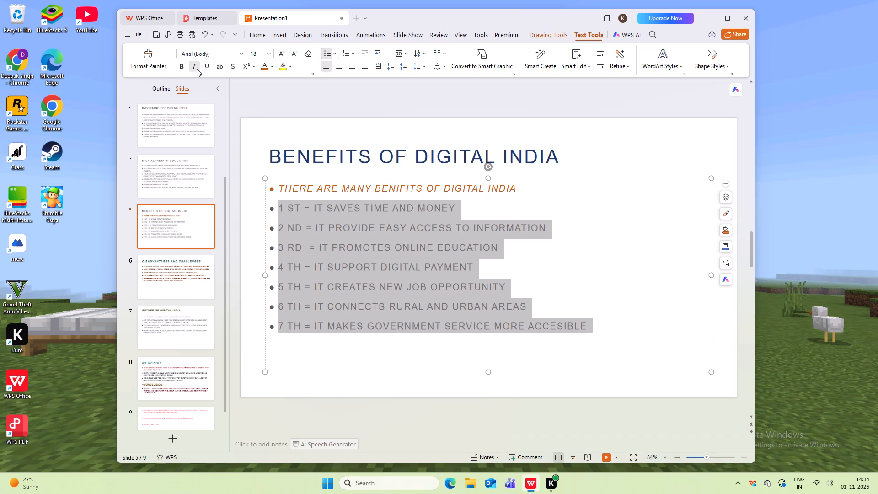
click(320, 241)
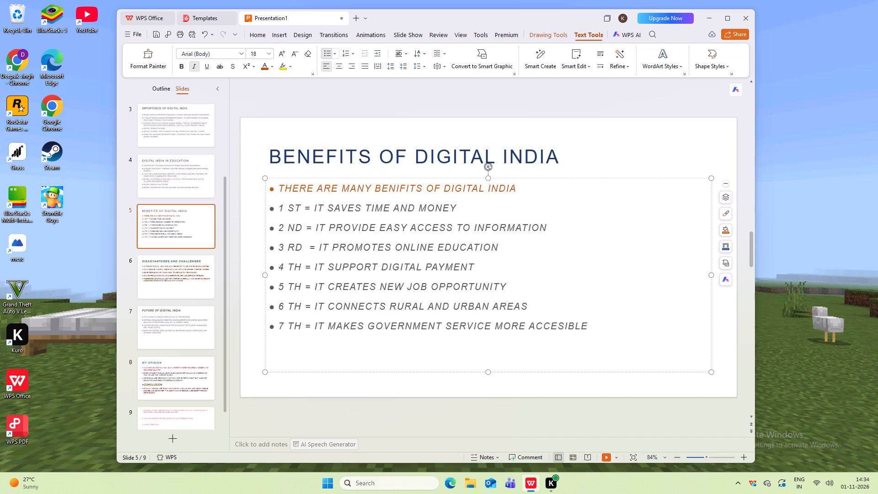
Colour the "1 ST" label in the second bullet of the "BENEFITS OF DIGITAL INDIA" slide dark red.
drag(279, 205, 301, 207)
click(274, 67)
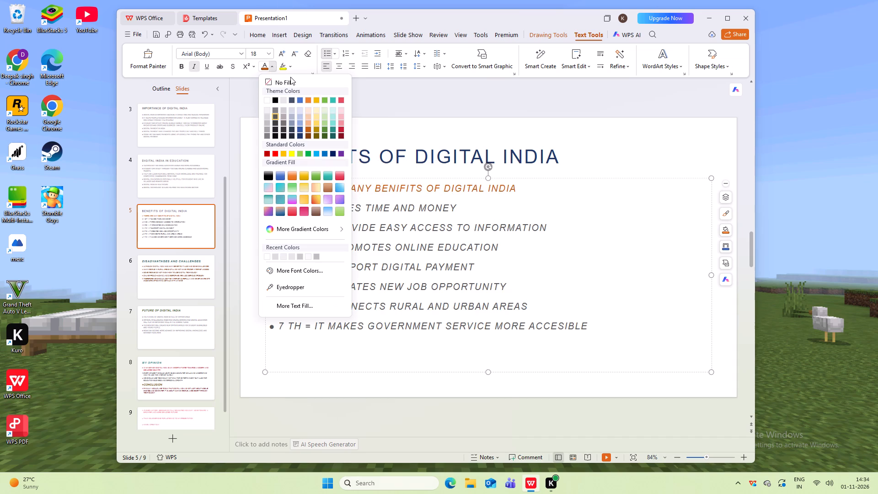
click(340, 137)
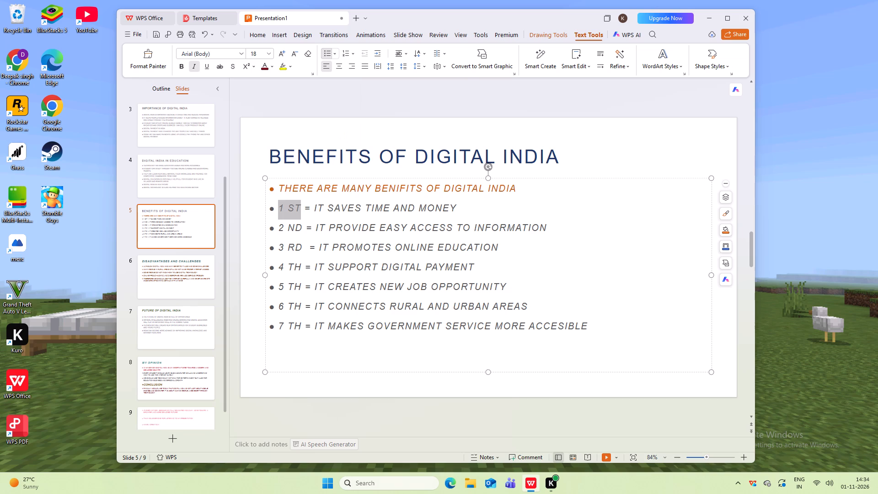
Colour the bullets from "2 ND" through "7 TH" on the "BENEFITS OF DIGITAL INDIA" slide dark blue.
drag(278, 229, 399, 289)
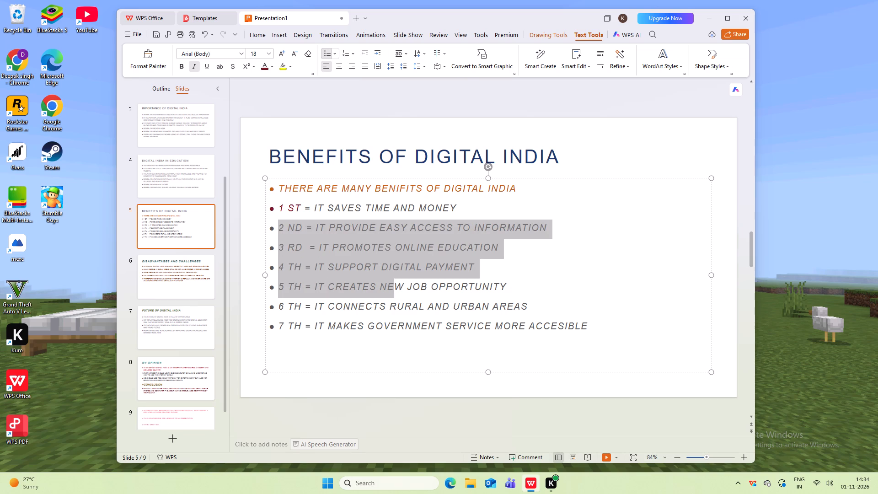
drag(399, 289, 599, 325)
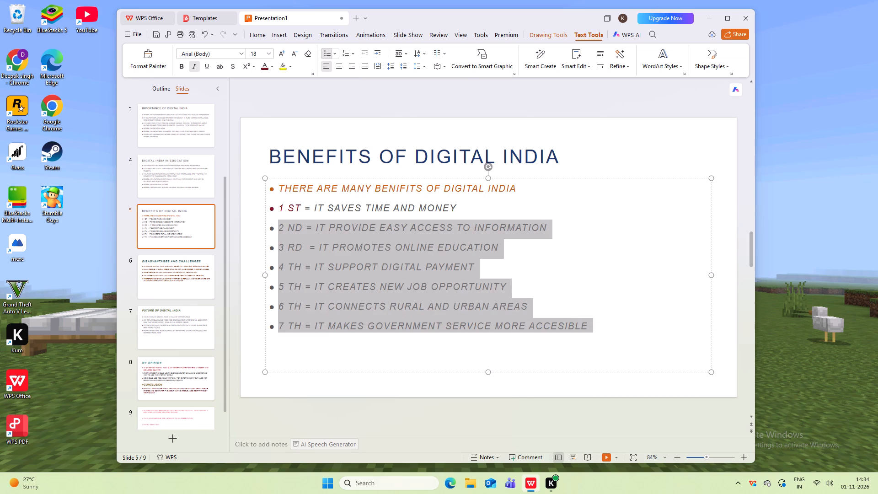
click(276, 64)
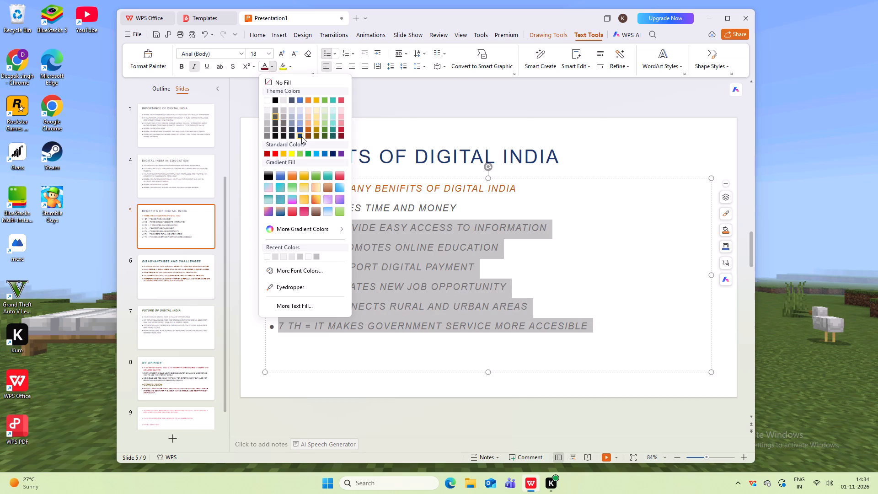
click(301, 136)
click(365, 334)
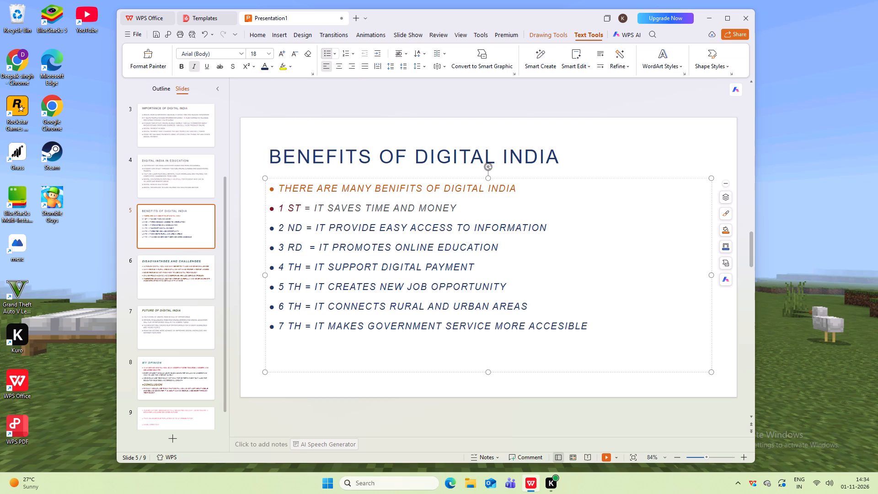
Make the "DIGITAL INDIA IN EDUCATION" title on slide 4 italic, bold and dark red.
click(172, 177)
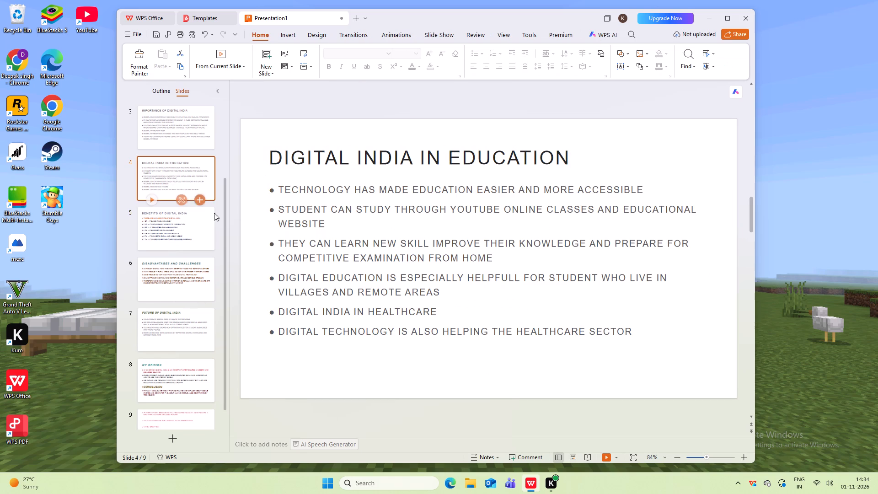
drag(270, 158, 582, 170)
click(191, 67)
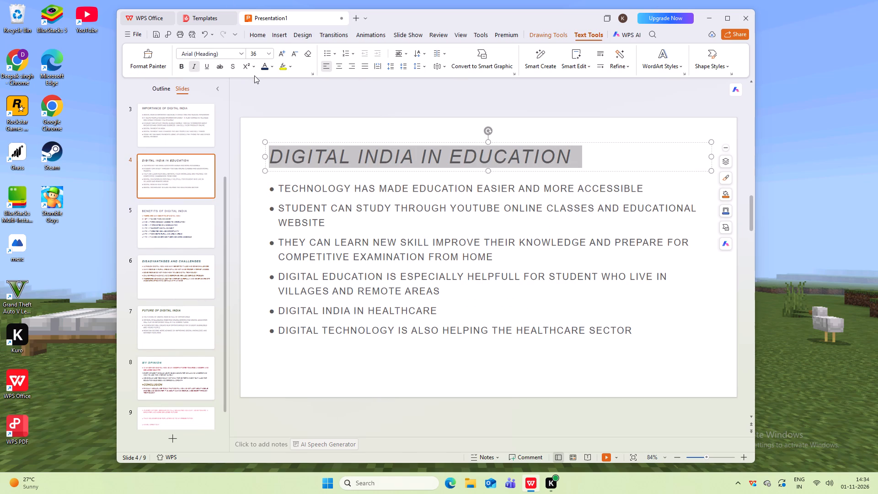
click(181, 68)
click(273, 66)
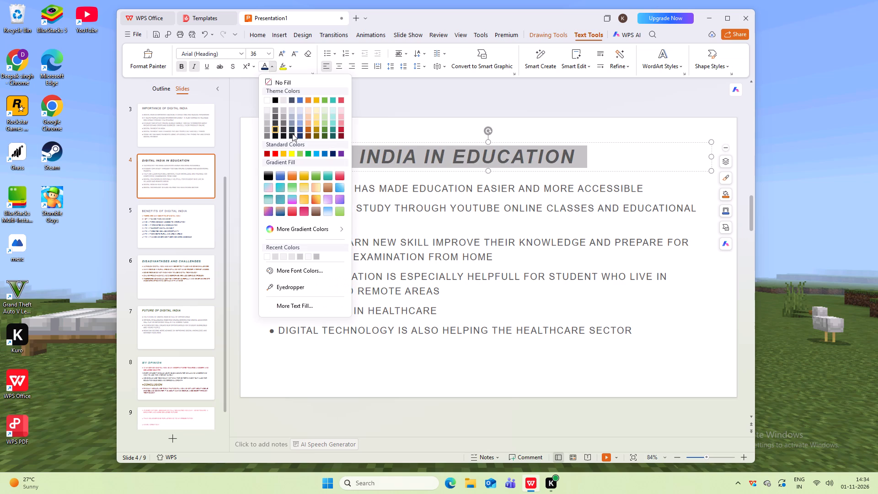
click(343, 135)
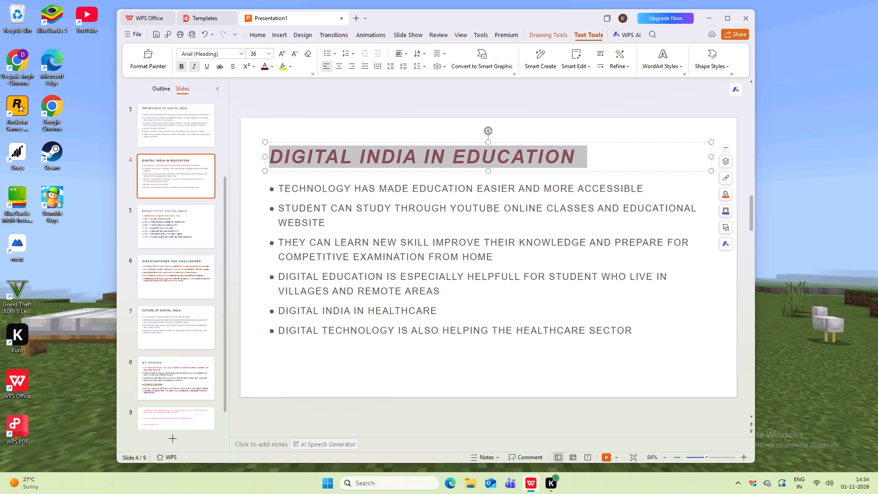
Italicize all of the bullet text on the "DIGITAL INDIA IN EDUCATION" slide and colour it dark green.
drag(278, 189, 621, 344)
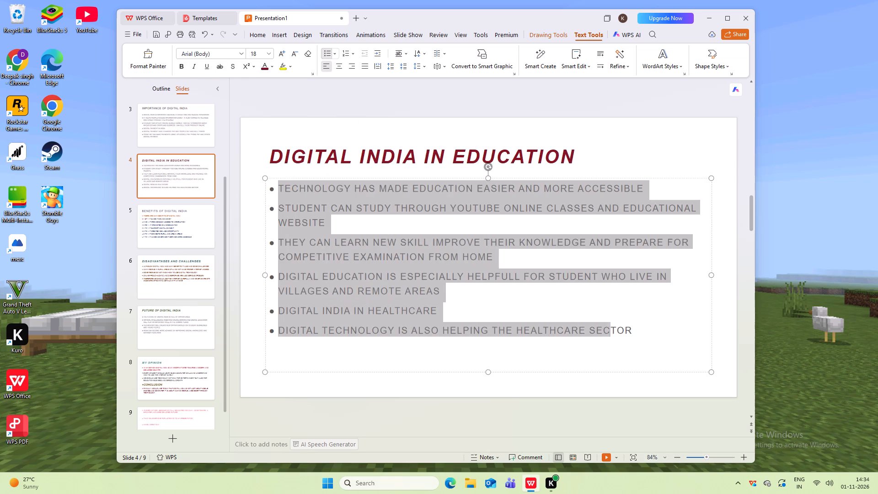
drag(621, 344, 640, 345)
click(191, 68)
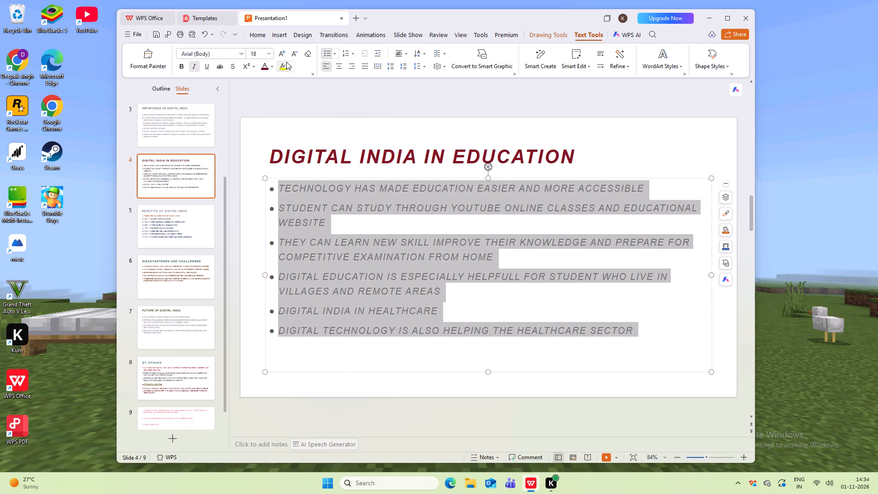
click(272, 66)
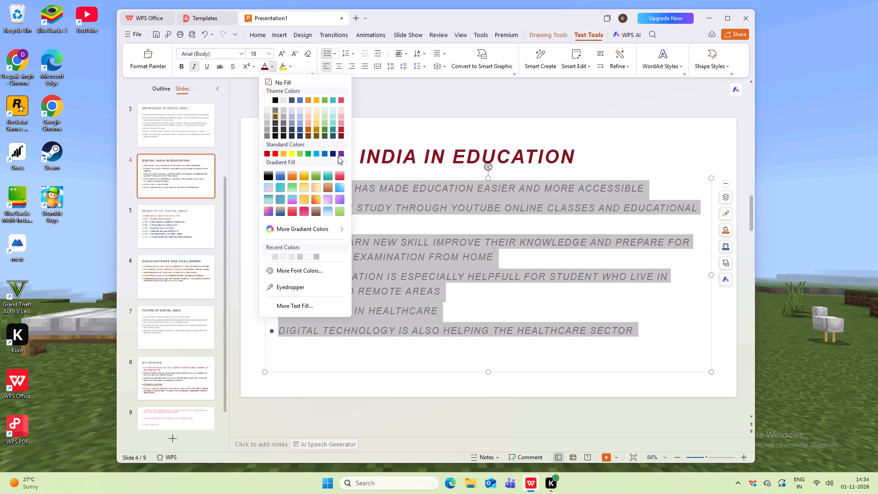
click(322, 135)
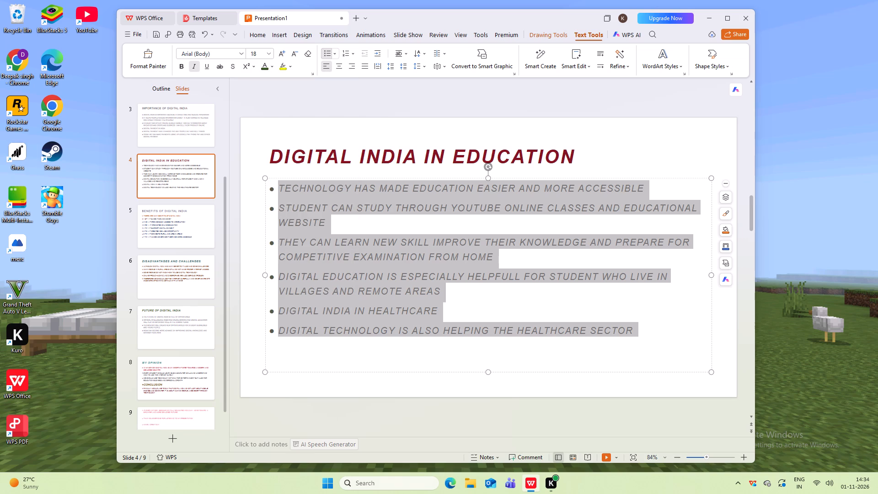
click(351, 217)
Make the "IMPORTANCE OF DIGITAL INDIA" title on slide 3 bold, italic and dark orange-brown.
click(192, 127)
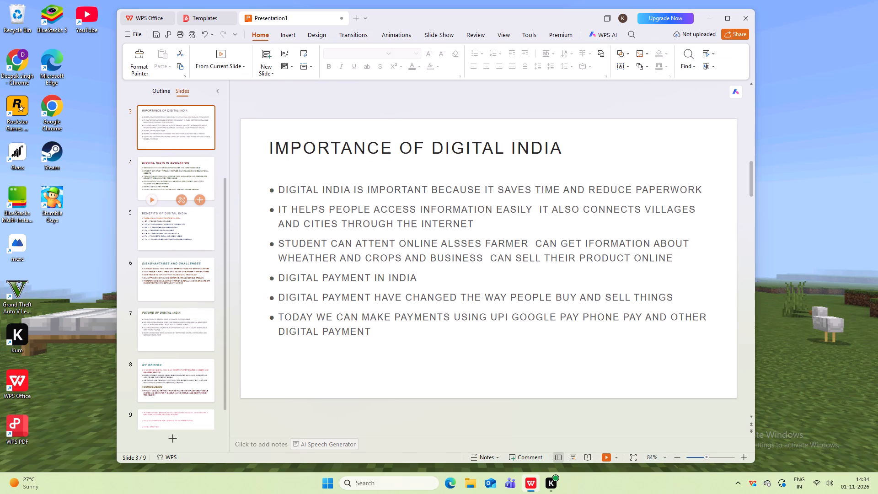
drag(271, 145, 576, 151)
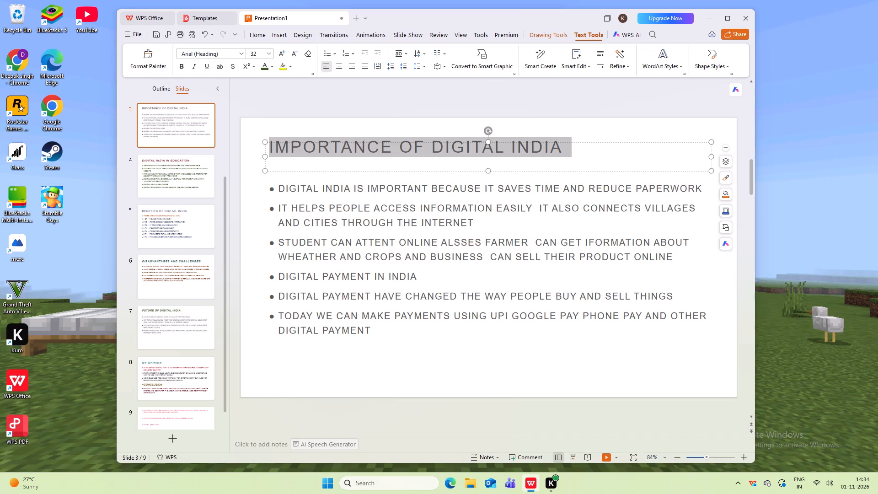
click(180, 65)
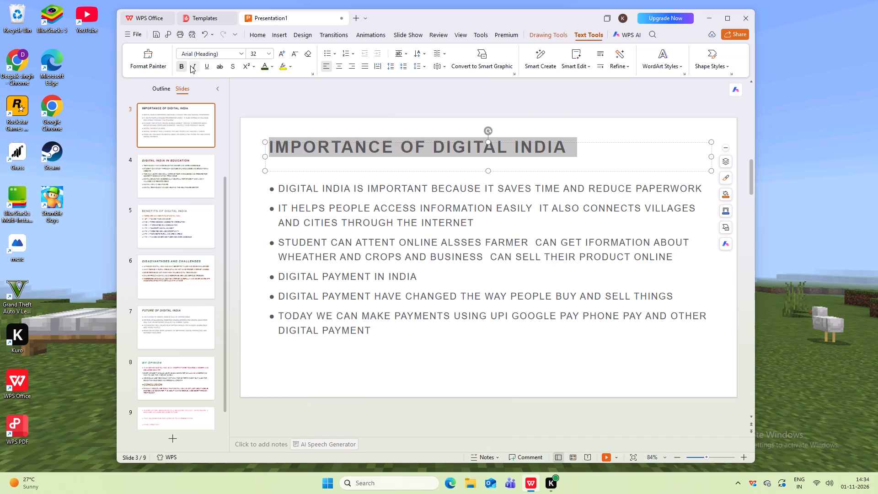
click(190, 65)
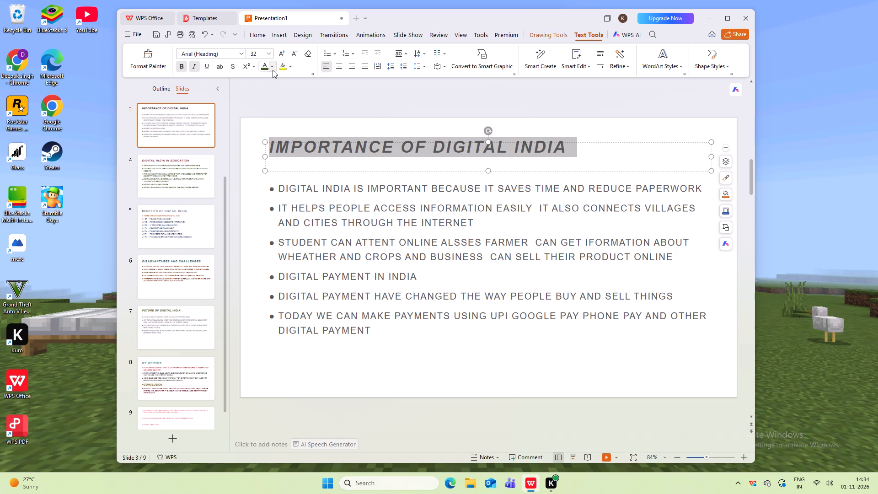
click(273, 70)
click(308, 134)
Italicize all of the bullet text on the "IMPORTANCE OF DIGITAL INDIA" slide and colour it dark blue.
drag(278, 187, 460, 298)
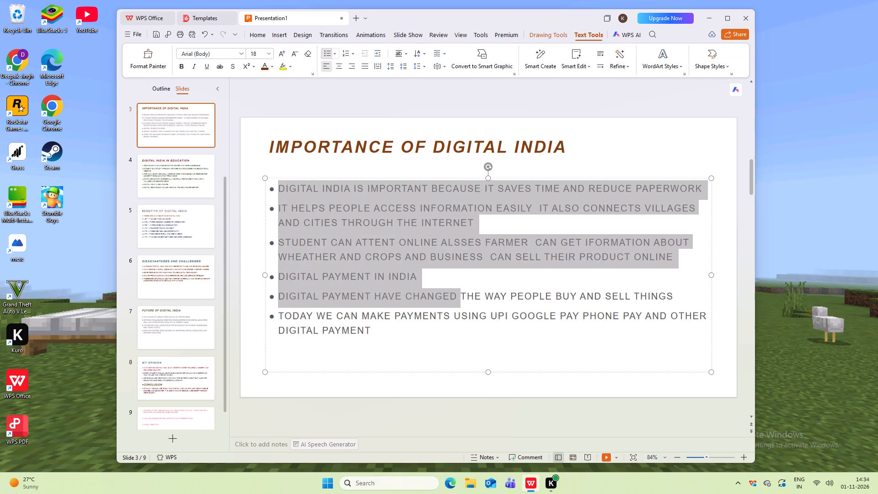
drag(460, 298, 452, 354)
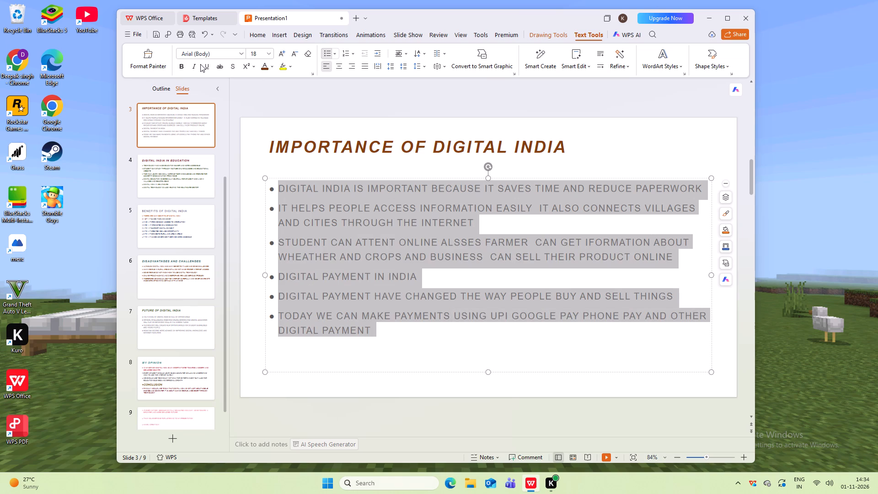
click(194, 66)
click(185, 66)
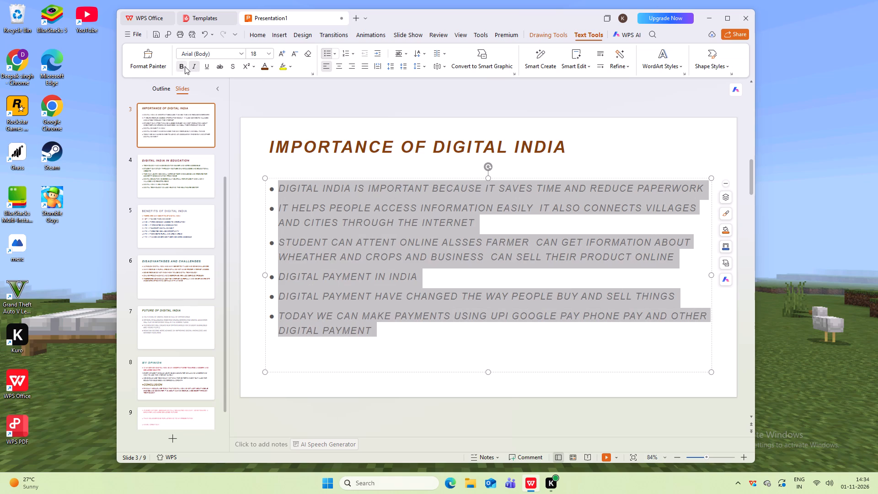
click(182, 66)
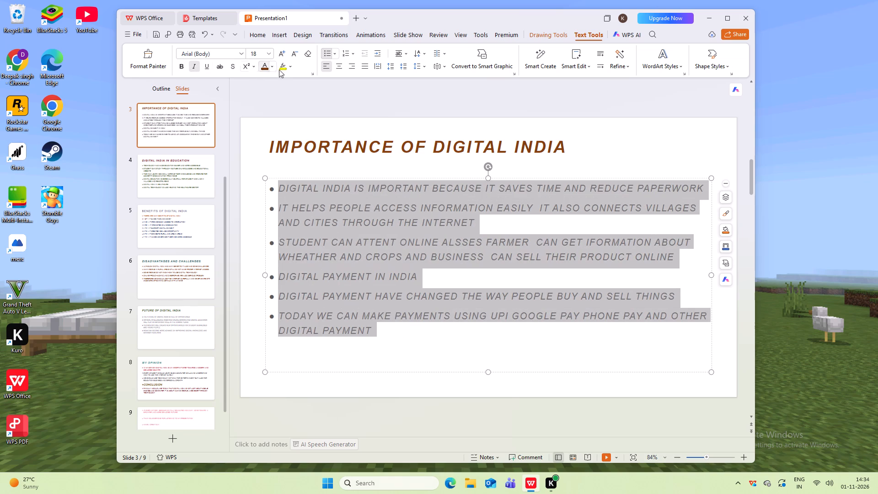
click(272, 66)
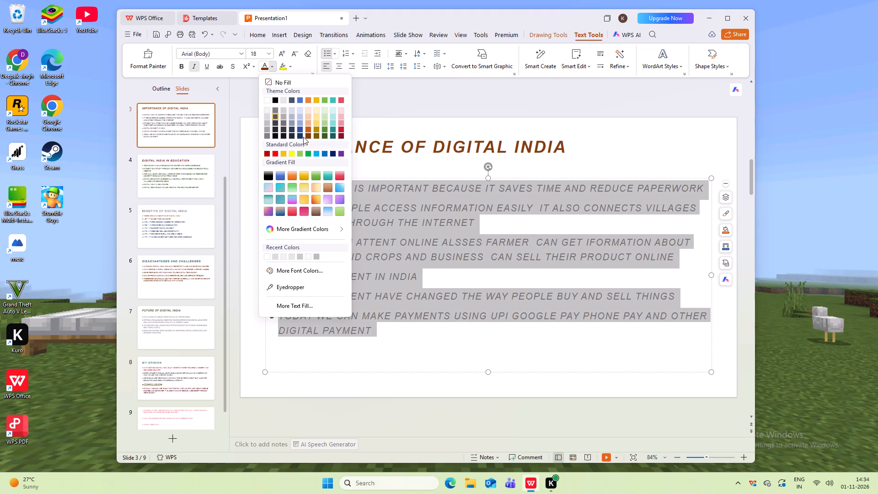
click(301, 137)
click(359, 206)
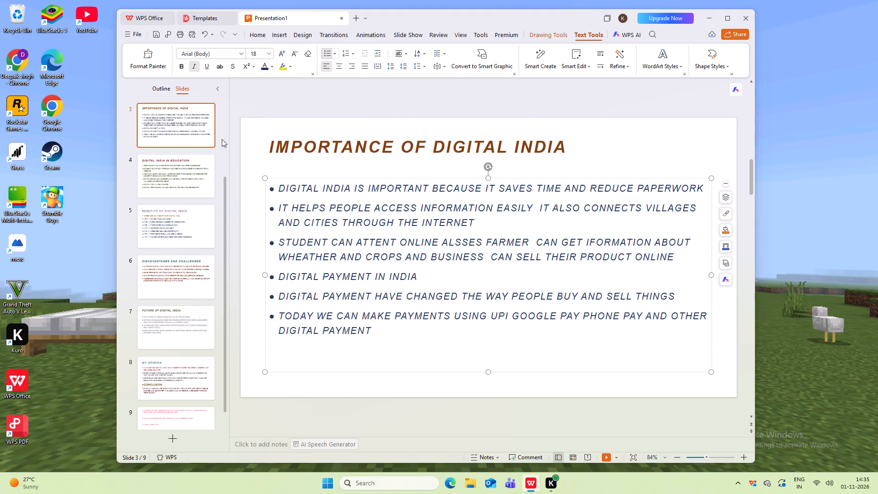
Make the "DIGITAL INDIA" title on slide 2 italic, bold and dark red.
drag(223, 183, 236, 81)
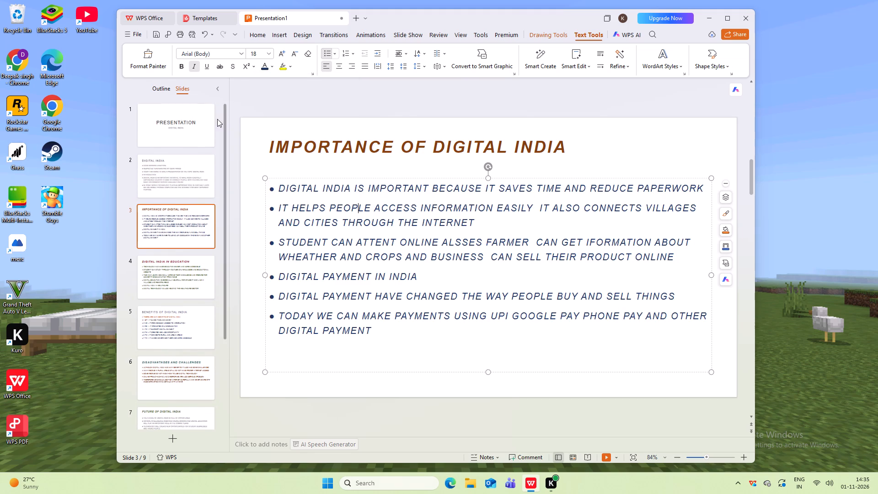
click(176, 179)
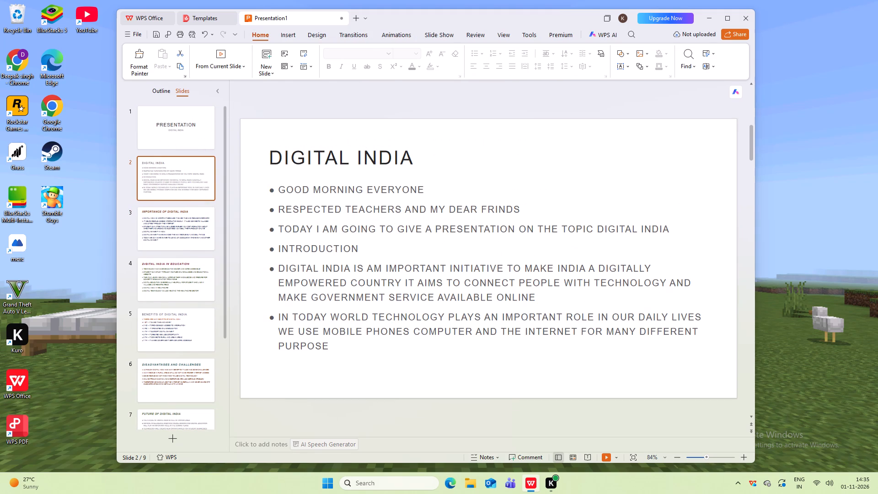
drag(271, 152, 445, 159)
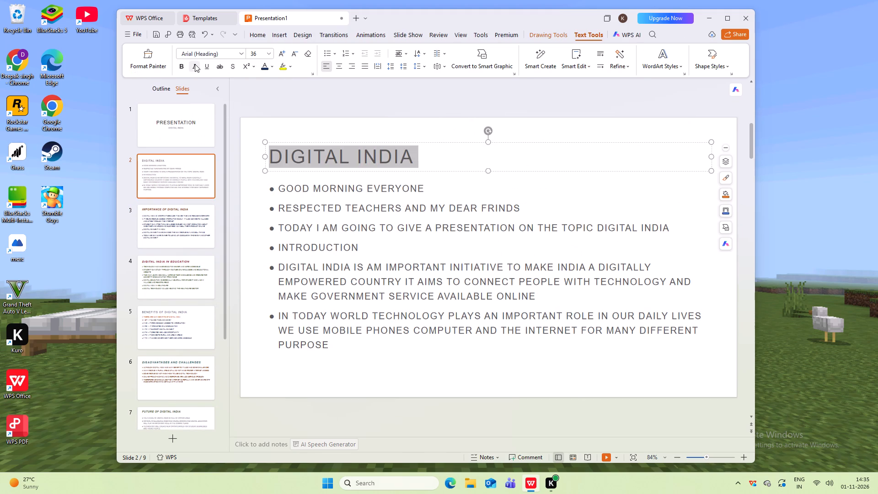
click(195, 64)
click(181, 67)
click(276, 69)
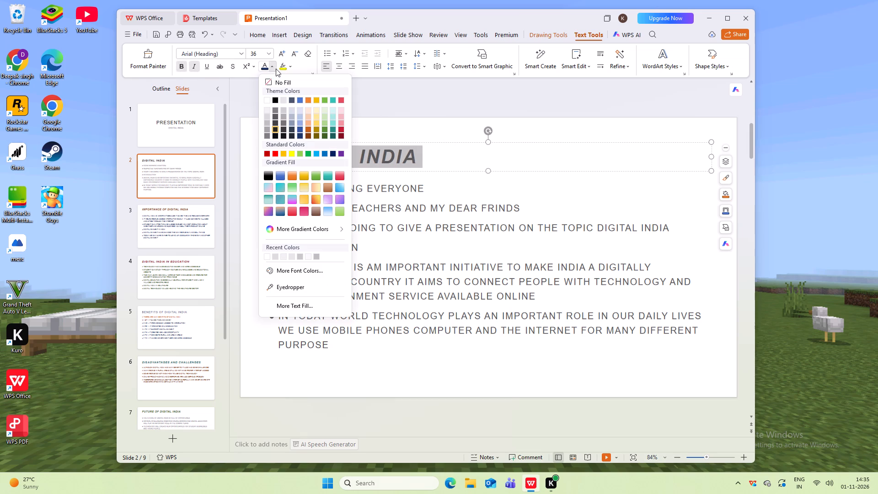
click(340, 134)
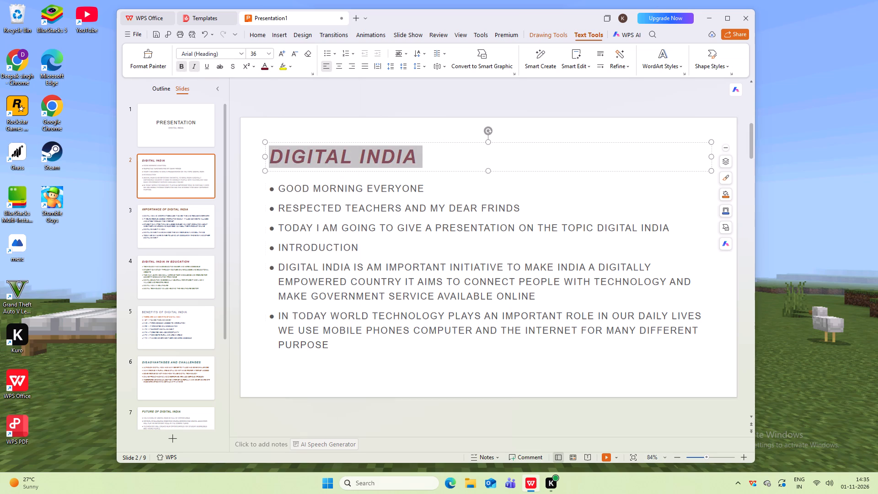
Italicize all of the bullet text on the "DIGITAL INDIA" slide and colour it dark green.
click(344, 215)
drag(279, 189, 376, 354)
click(195, 65)
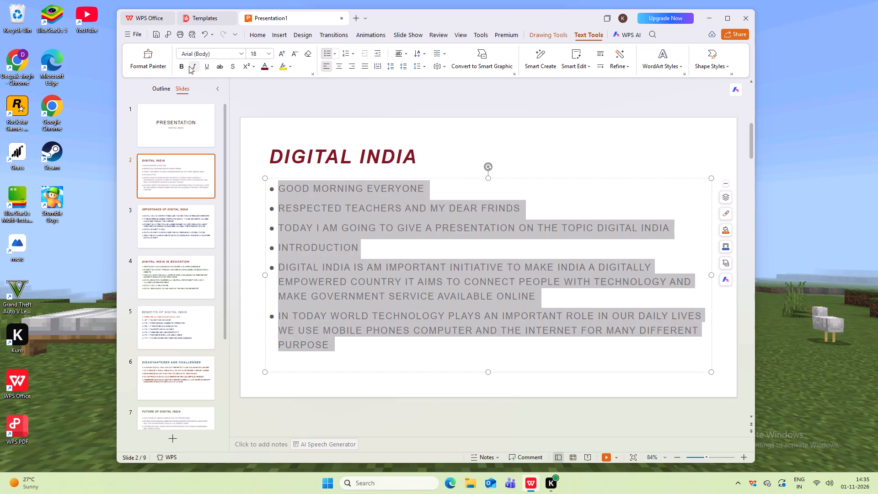
click(271, 70)
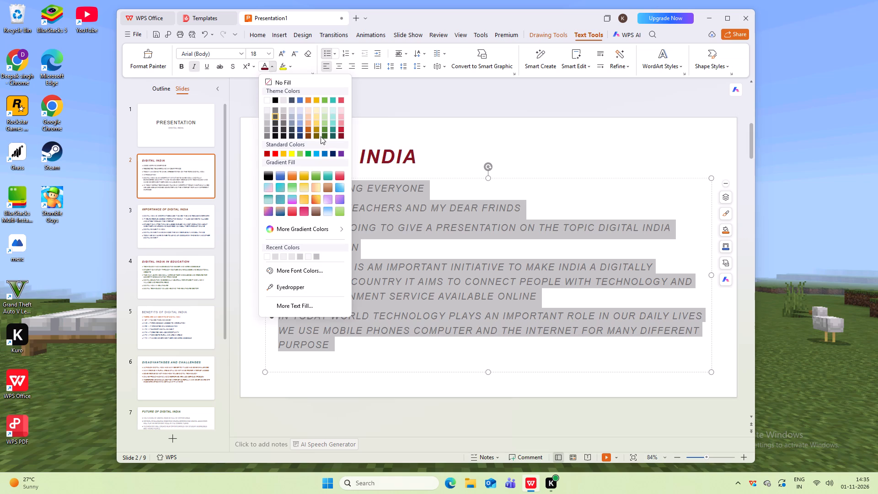
click(326, 136)
click(372, 255)
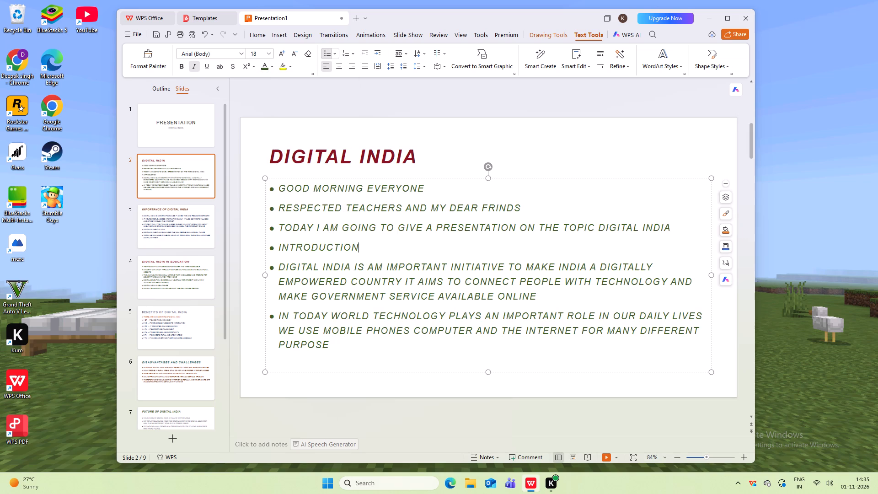
Make the "PRESENTATION" title on slide 1 bold, italic and dark blue.
click(172, 116)
drag(367, 233, 638, 245)
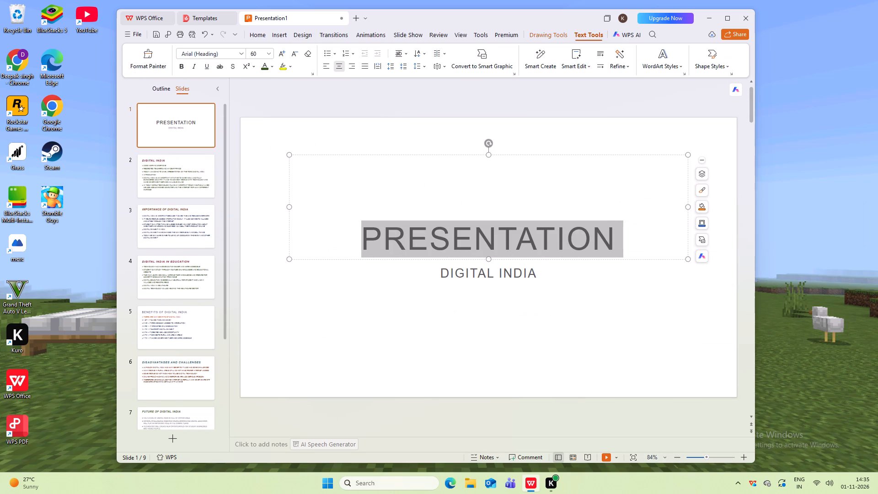
click(177, 64)
click(190, 65)
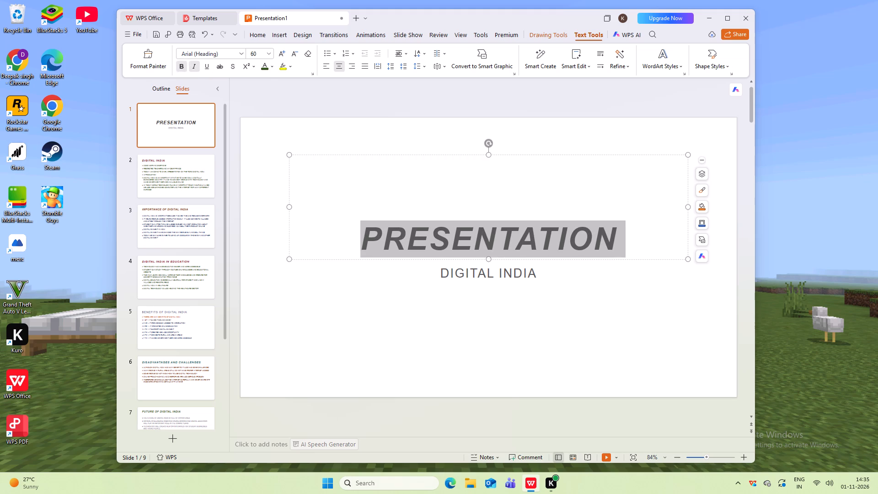
click(272, 70)
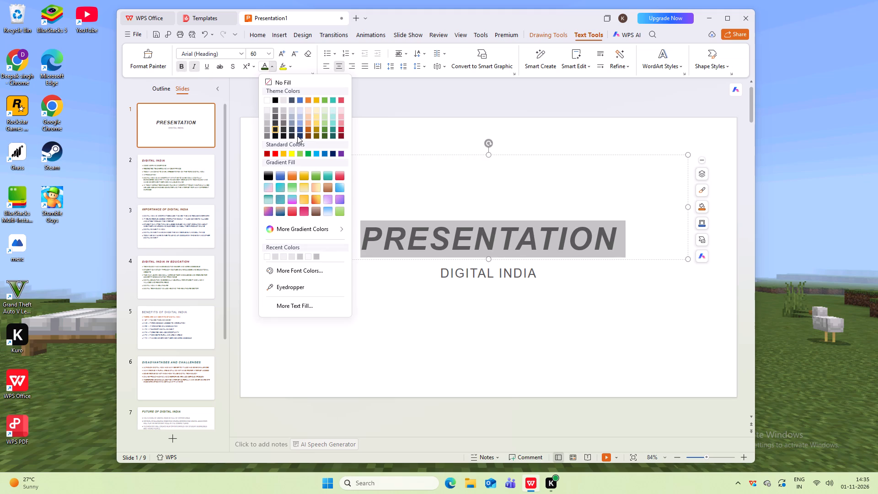
click(297, 136)
click(440, 267)
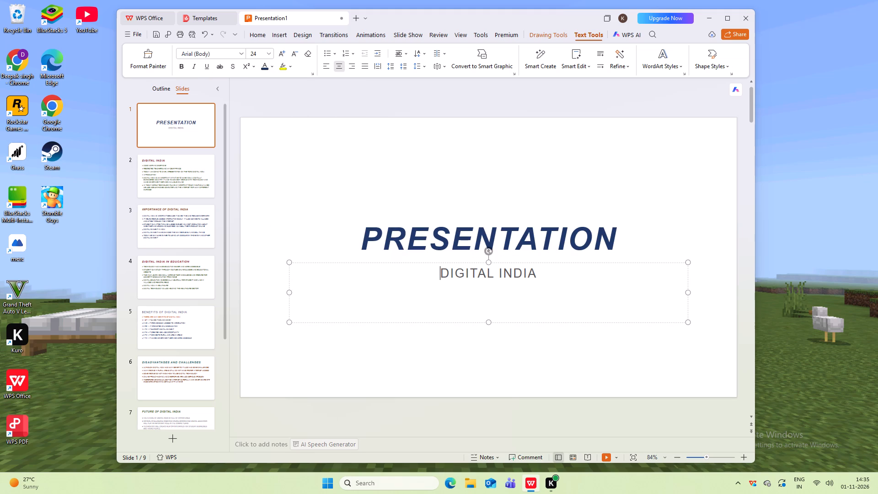
Resize the "PRESENTATION" title box on slide 1 so that the title sits near the slide's top edge.
click(494, 228)
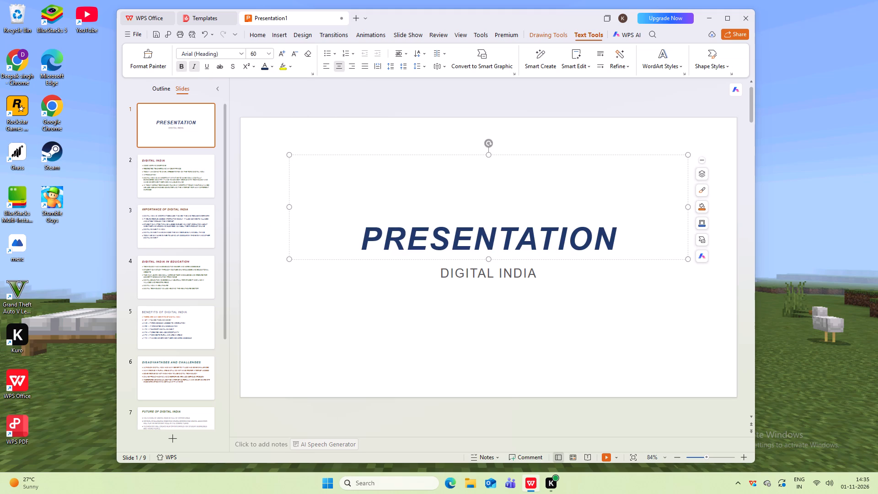
drag(494, 257, 498, 229)
drag(488, 261, 490, 203)
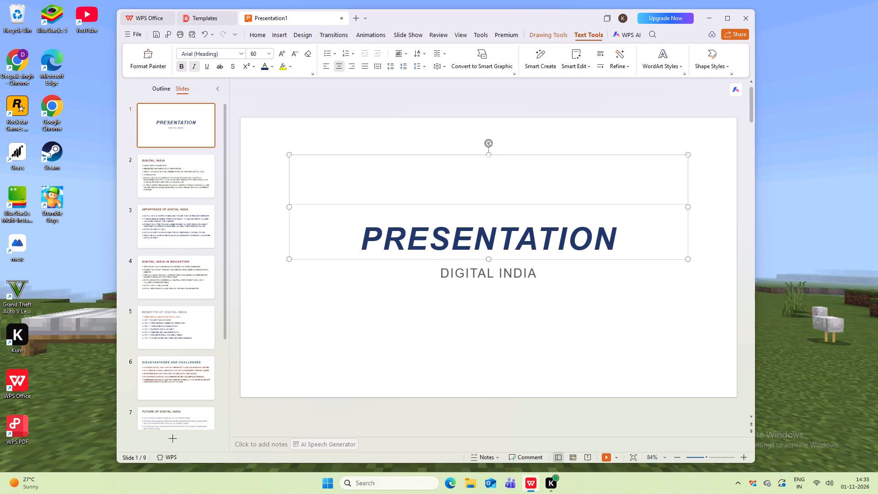
drag(490, 203, 487, 210)
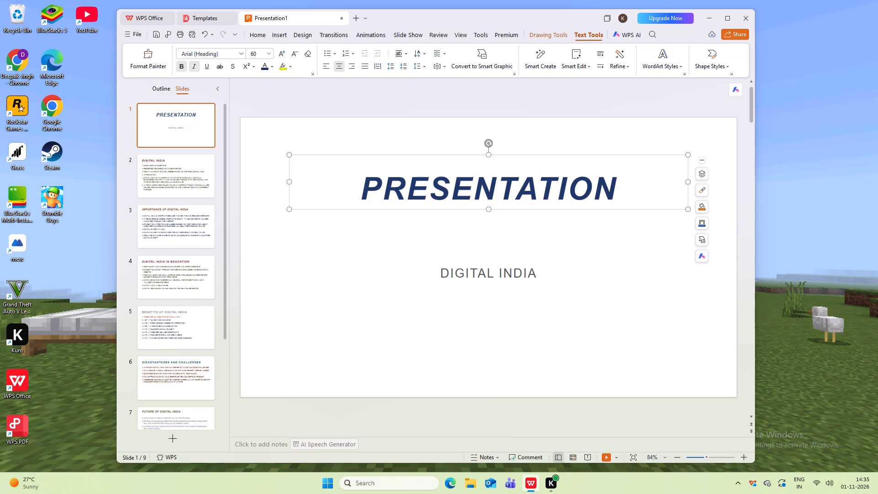
drag(487, 154, 490, 122)
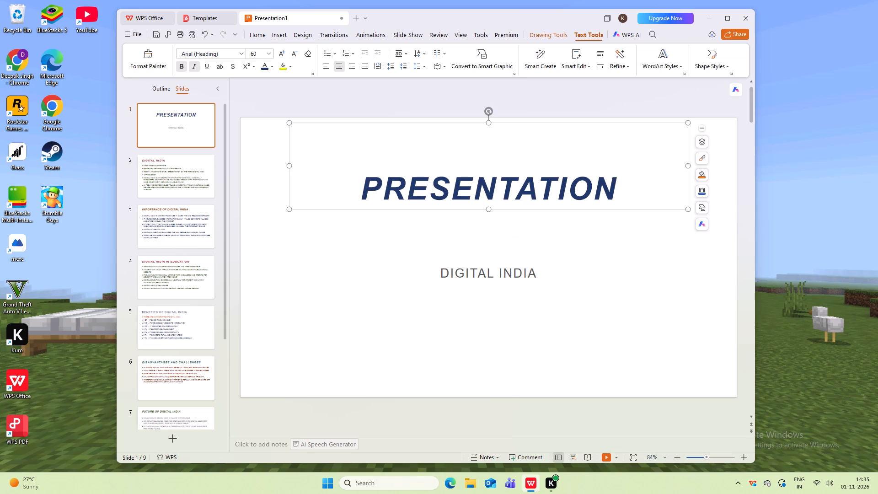
drag(491, 211, 487, 166)
click(424, 172)
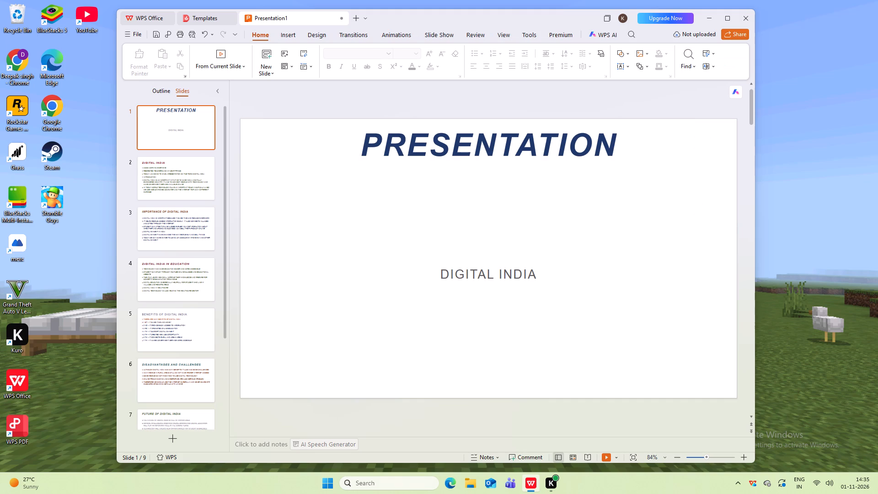
Resize the "DIGITAL INDIA" subtitle box on slide 1 so that it sits just beneath the title with less height.
click(469, 274)
drag(487, 261, 490, 176)
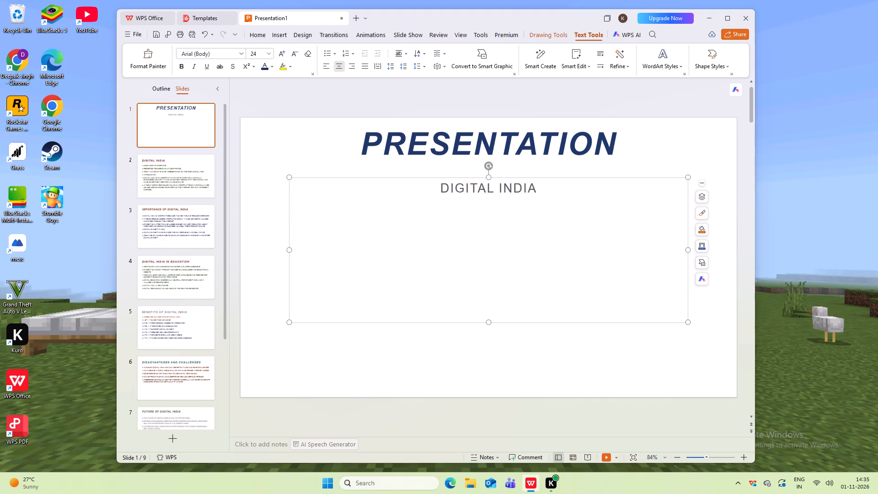
drag(491, 321, 503, 235)
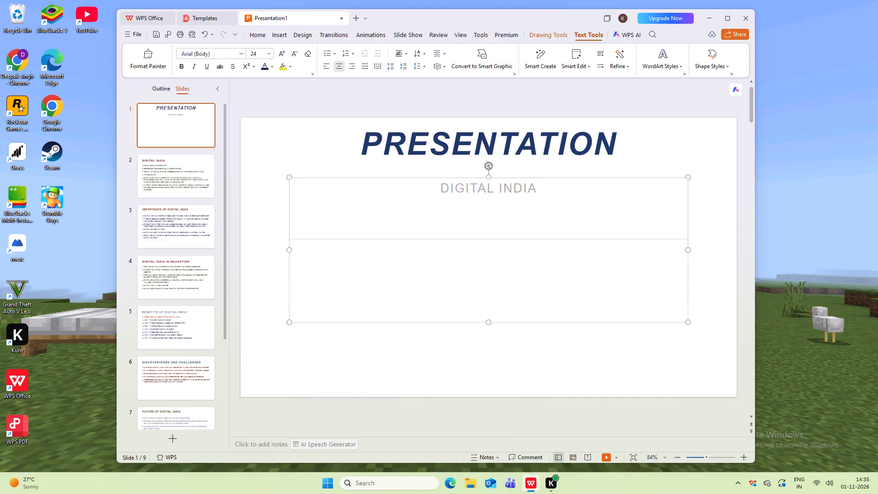
drag(503, 235, 503, 228)
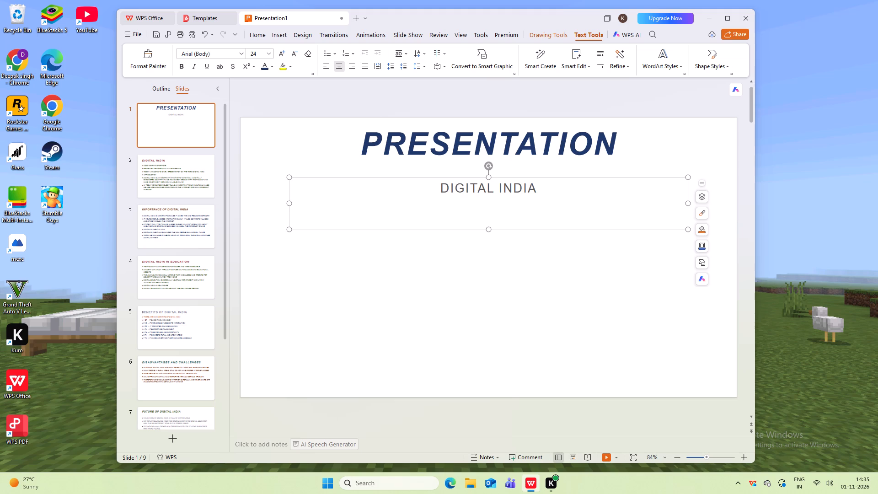
Make the "DIGITAL INDIA" subtitle on slide 1 bold, italic, size 32 and dark gold.
drag(442, 184, 552, 193)
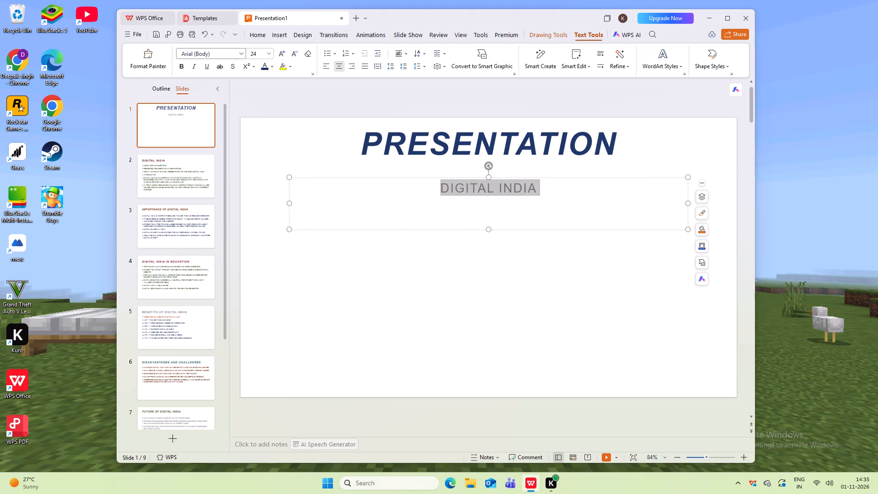
click(184, 64)
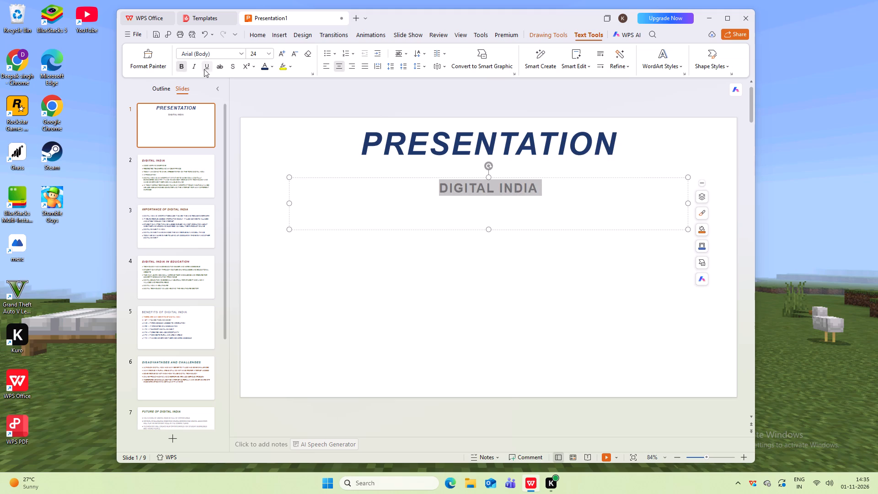
click(193, 65)
double_click(287, 58)
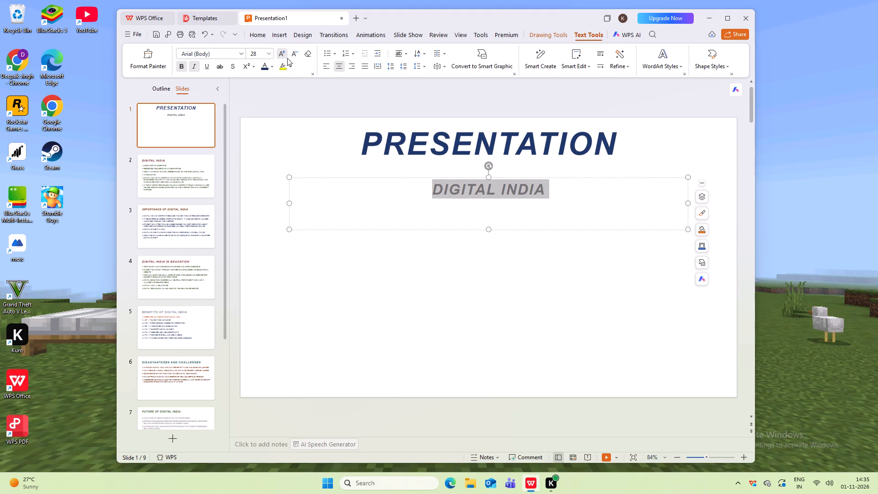
click(271, 66)
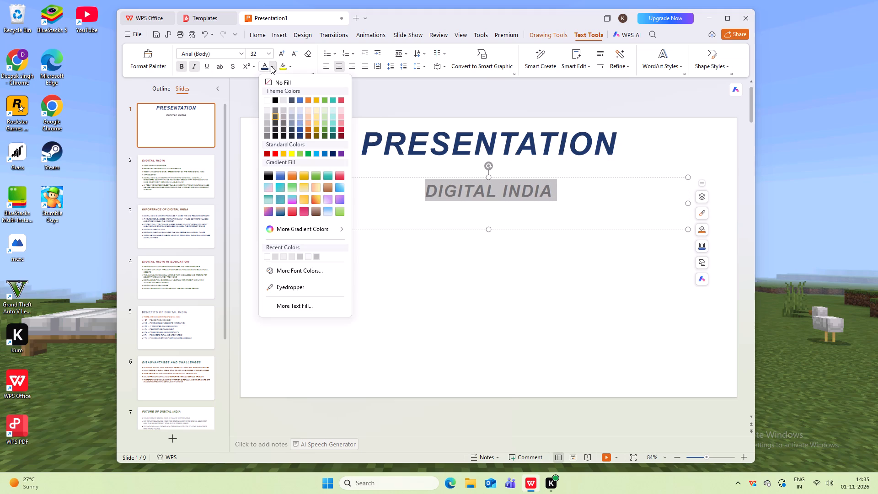
click(315, 136)
click(347, 314)
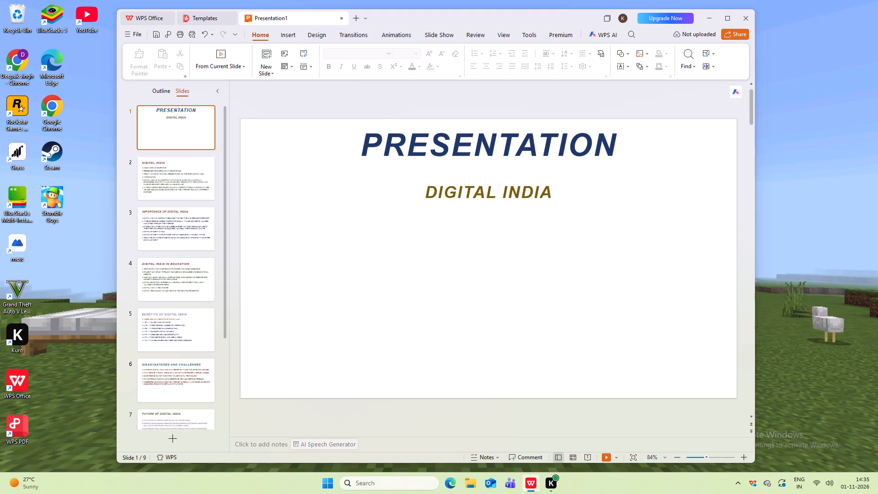
Review the title and bullet formatting across the slides, including "FUTURE OF DIGITAL INDIA", "DIGITAL INDIA IN EDUCATION" and "IMPORTANCE OF DIGITAL INDIA".
drag(226, 138, 224, 376)
click(192, 307)
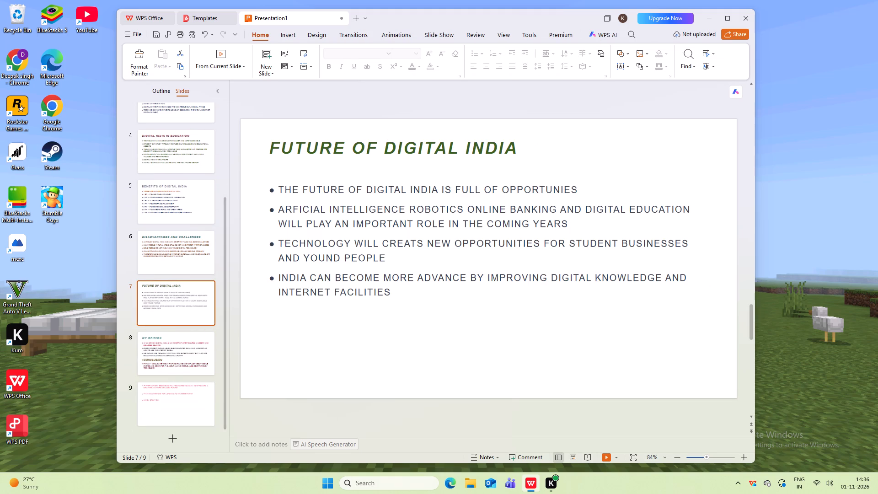
click(350, 351)
click(393, 289)
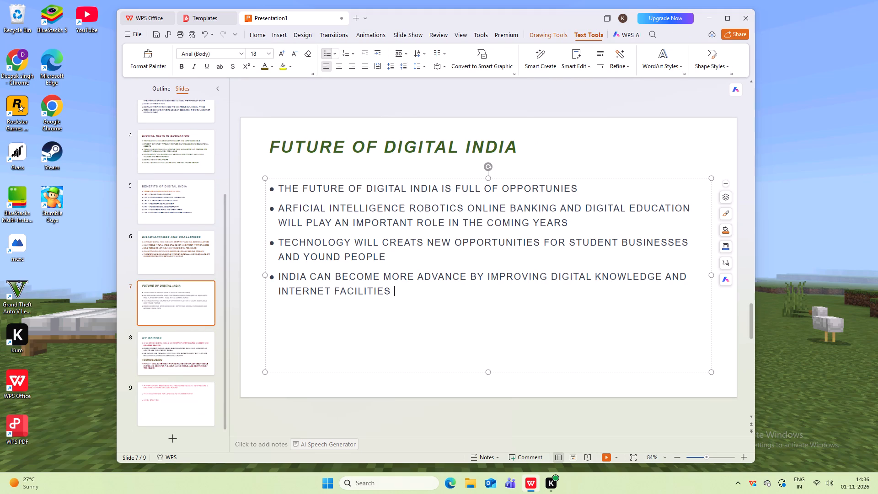
drag(223, 375, 228, 240)
click(197, 221)
click(199, 176)
click(166, 266)
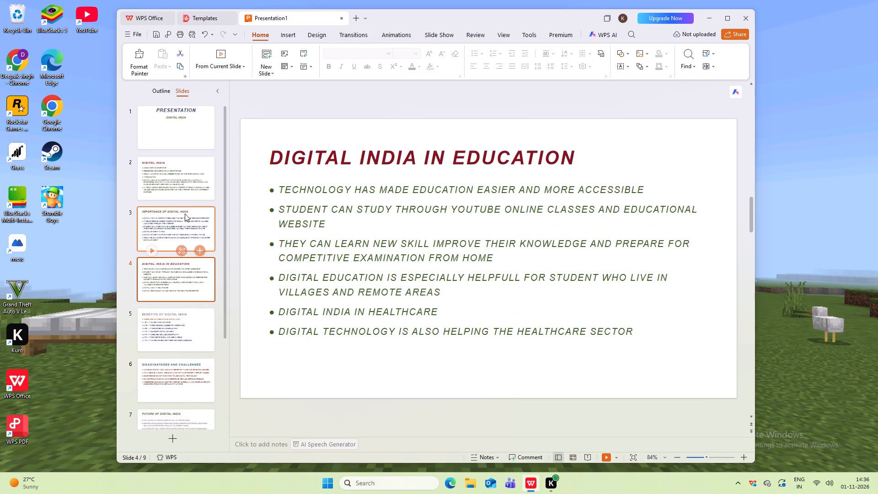
click(185, 214)
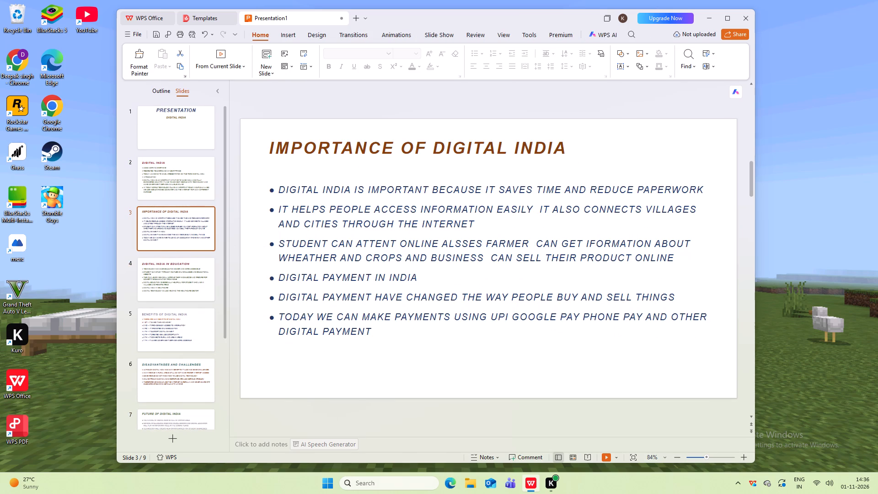
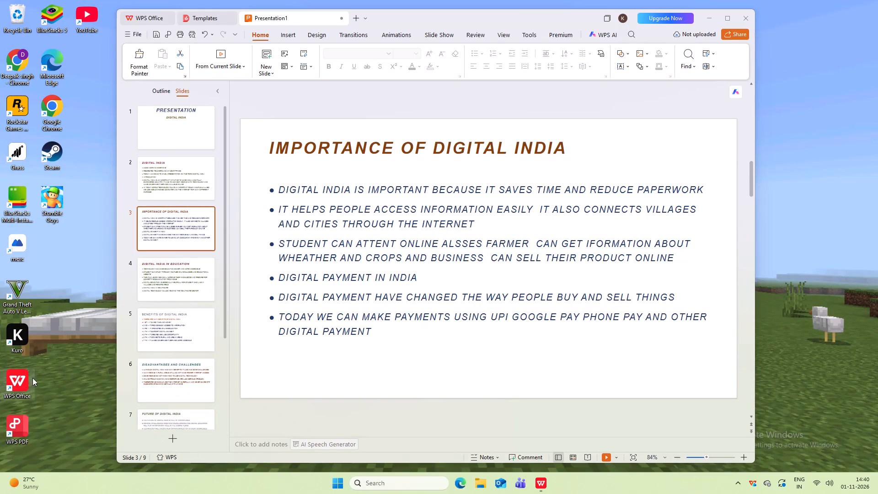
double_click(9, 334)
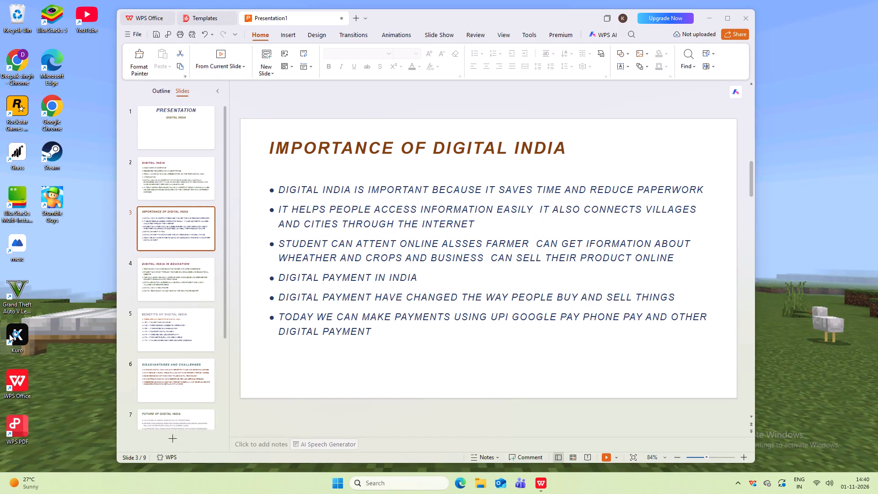